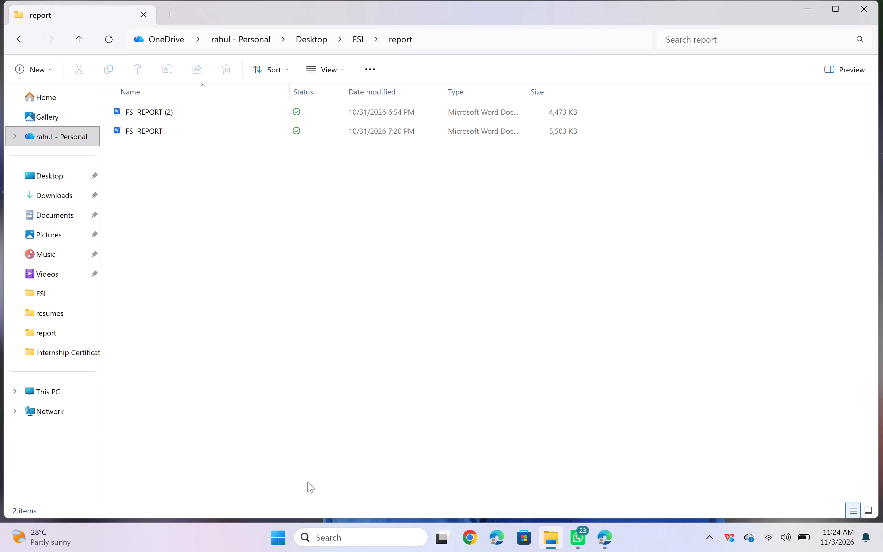
Open the FSI REPORT document from the report folder in Word.
double_click(146, 126)
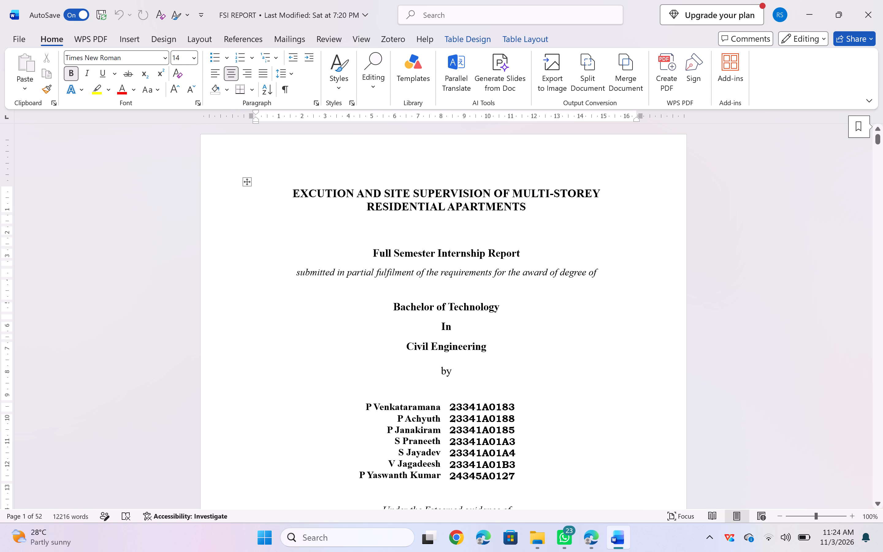
Review the report's front matter, from the title page through the signature blocks on the certificate page.
scroll(484, 394, down, 2)
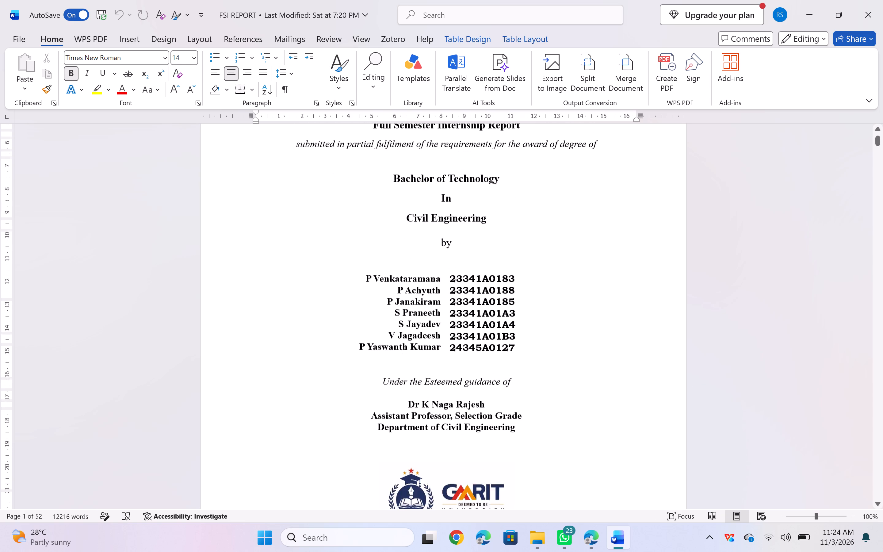
scroll(484, 394, down, 3)
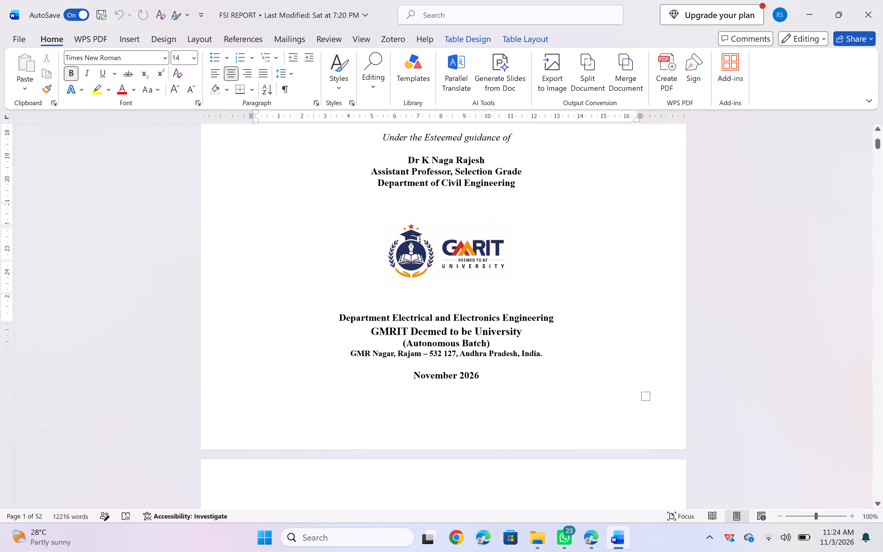
scroll(484, 394, down, 3)
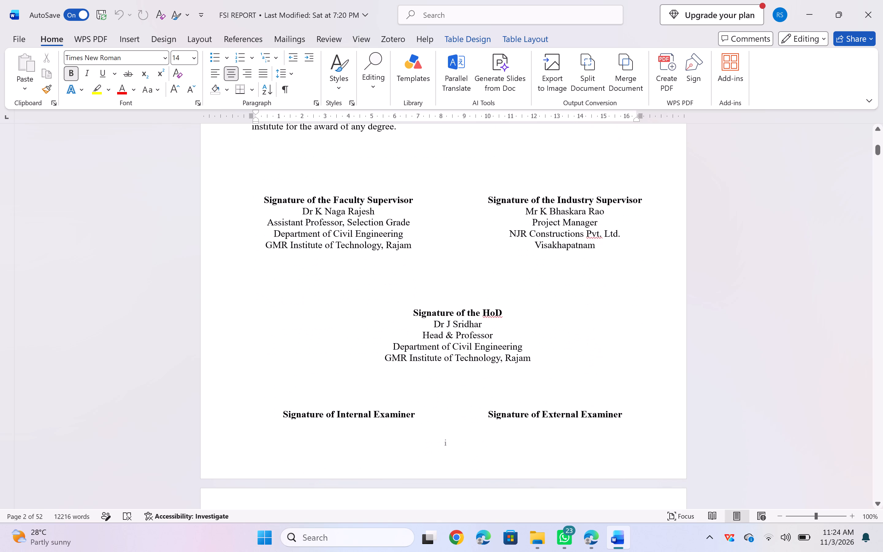
Look through the report's front matter, from the signature page, certificates, acknowledgement and abstract through to the start of Chapter 1.
scroll(484, 394, down, 3)
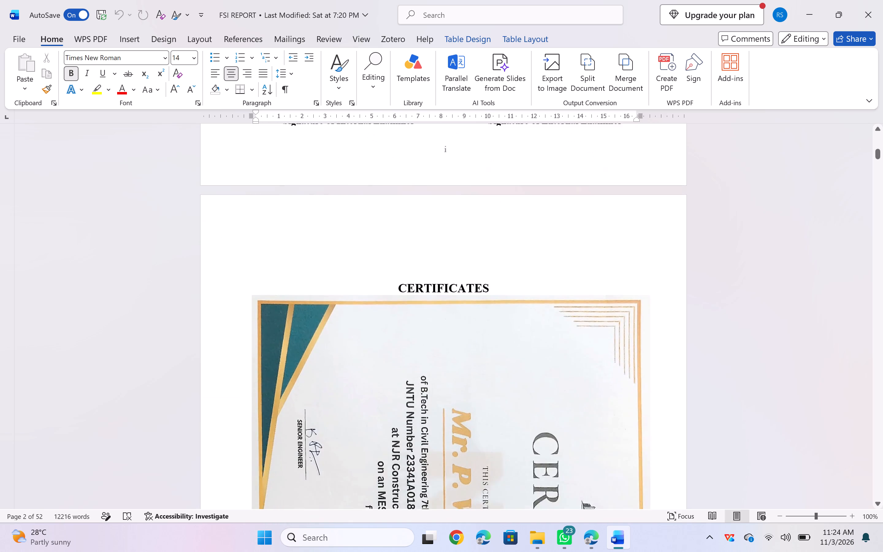
scroll(484, 394, down, 4)
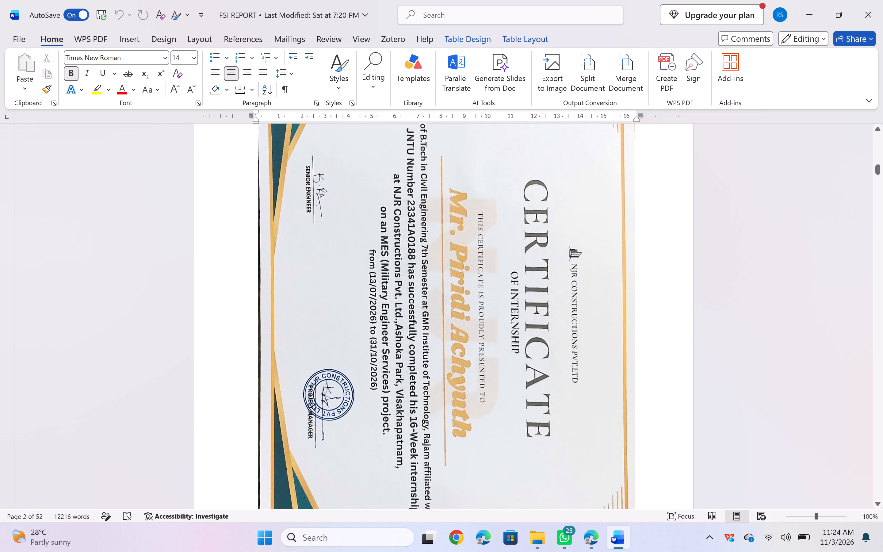
scroll(484, 394, down, 8)
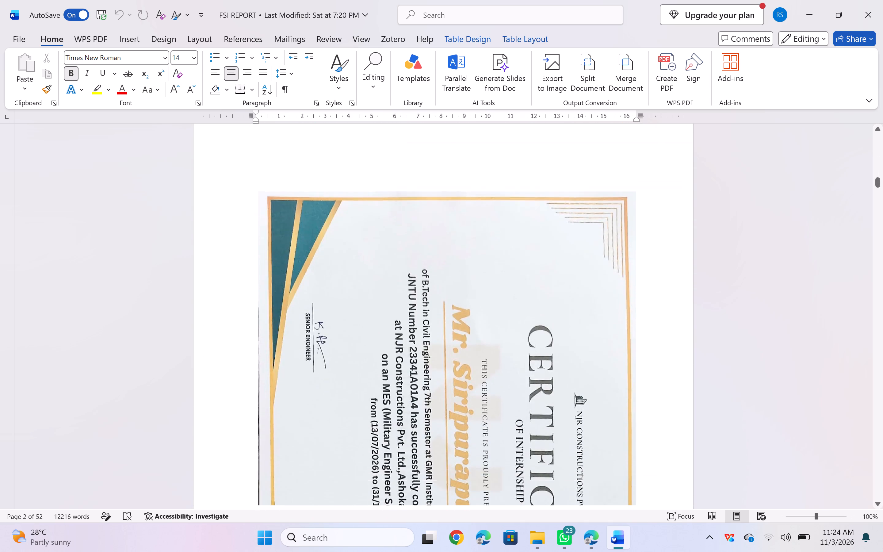
scroll(484, 394, down, 7)
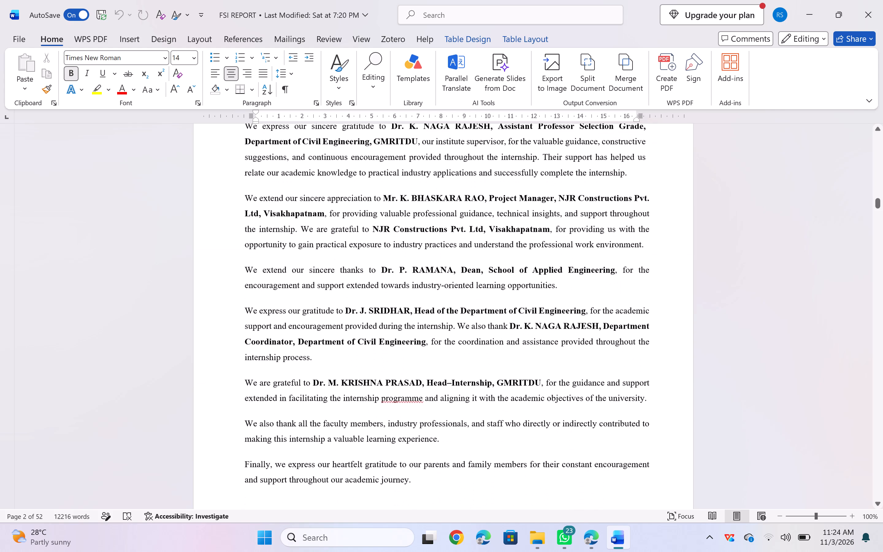
scroll(484, 394, down, 2)
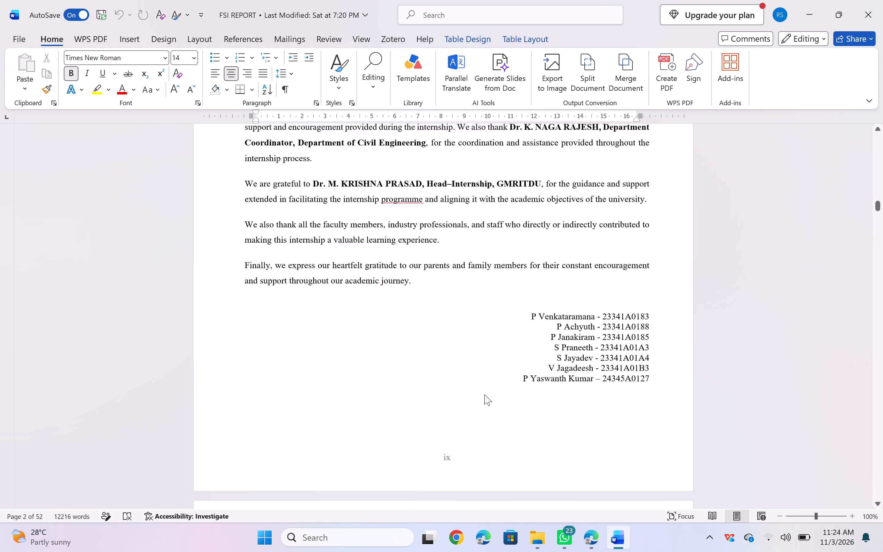
scroll(484, 394, down, 3)
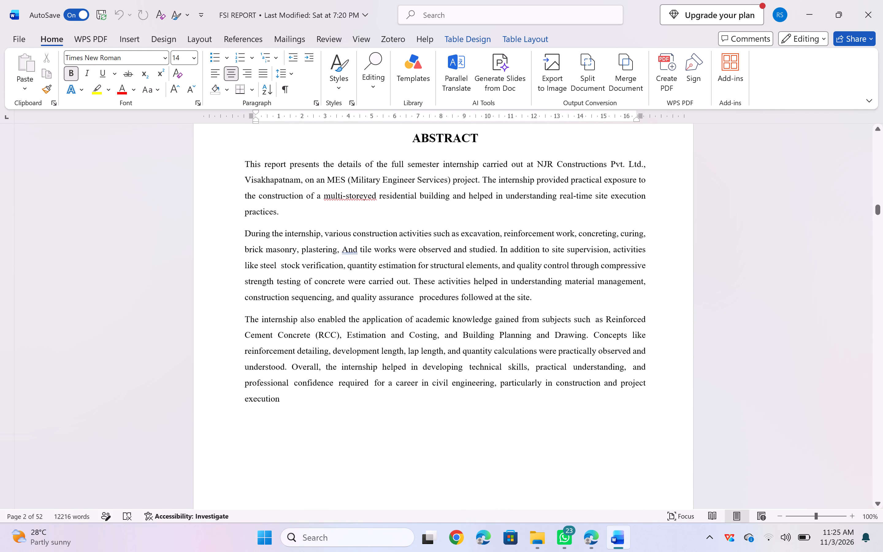
scroll(484, 394, down, 2)
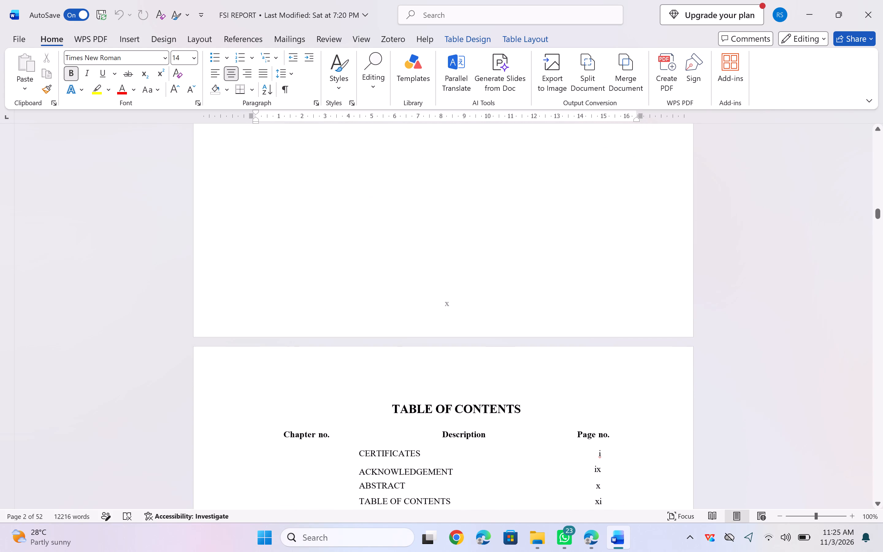
scroll(484, 394, up, 1)
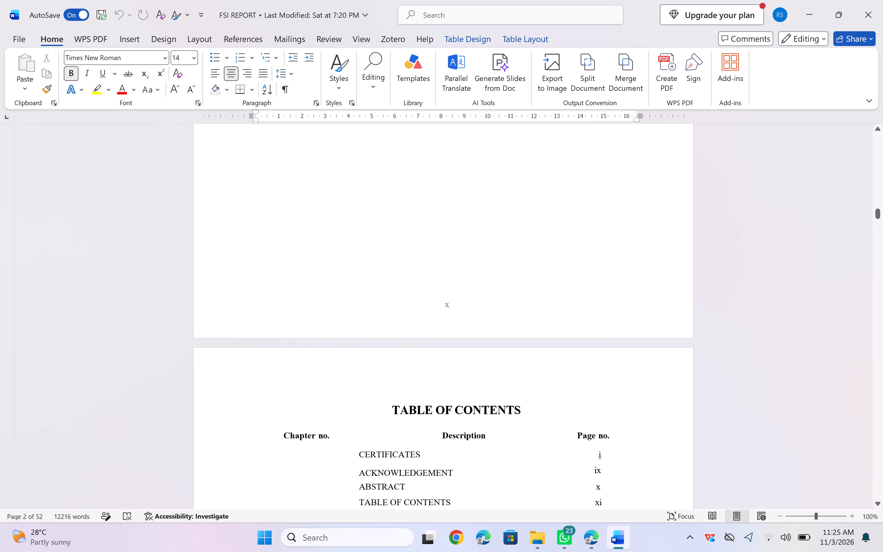
scroll(484, 394, up, 2)
scroll(484, 394, down, 5)
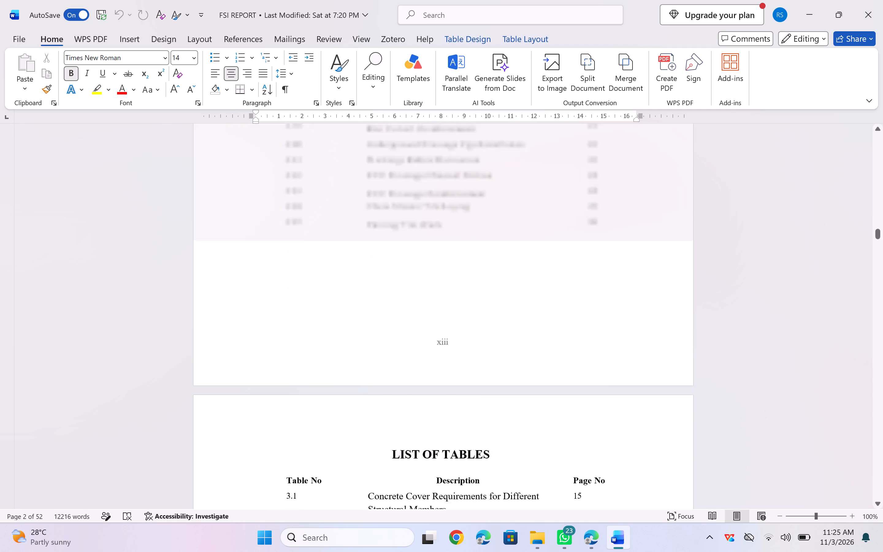
scroll(484, 394, down, 2)
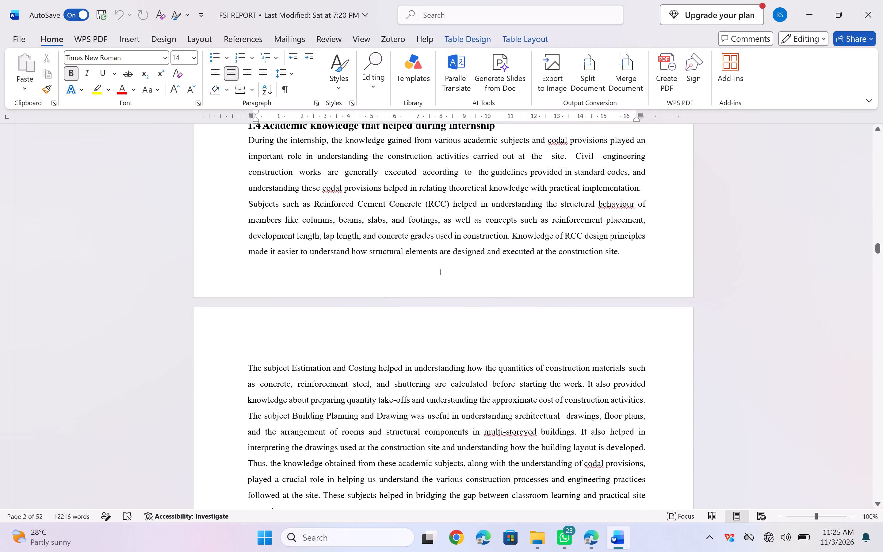
Go back from Chapter 1 through the List of Tables and List of Figures to the start of the Table of Contents.
scroll(454, 385, up, 4)
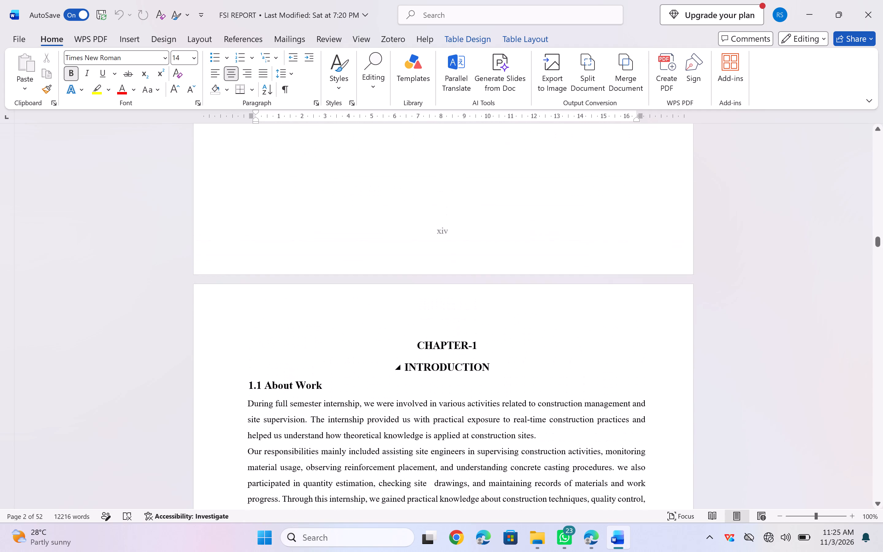
scroll(454, 385, up, 1)
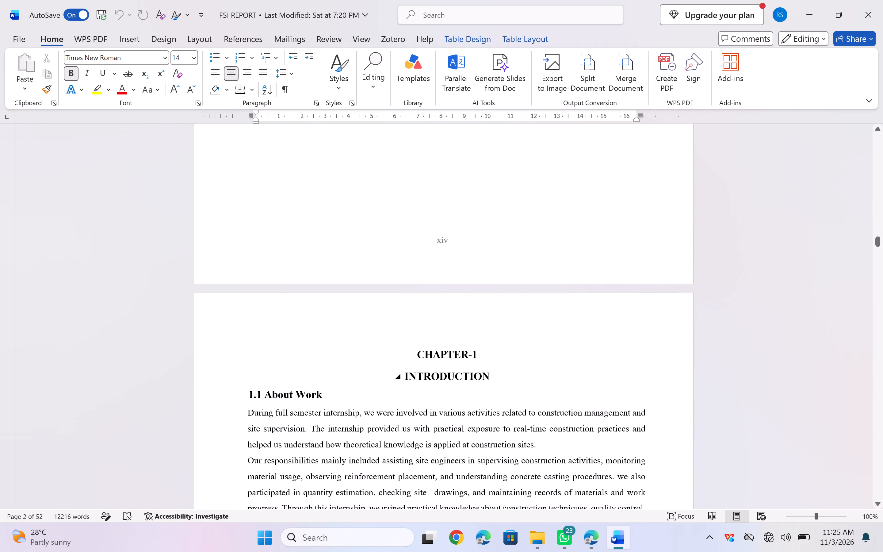
scroll(418, 343, up, 3)
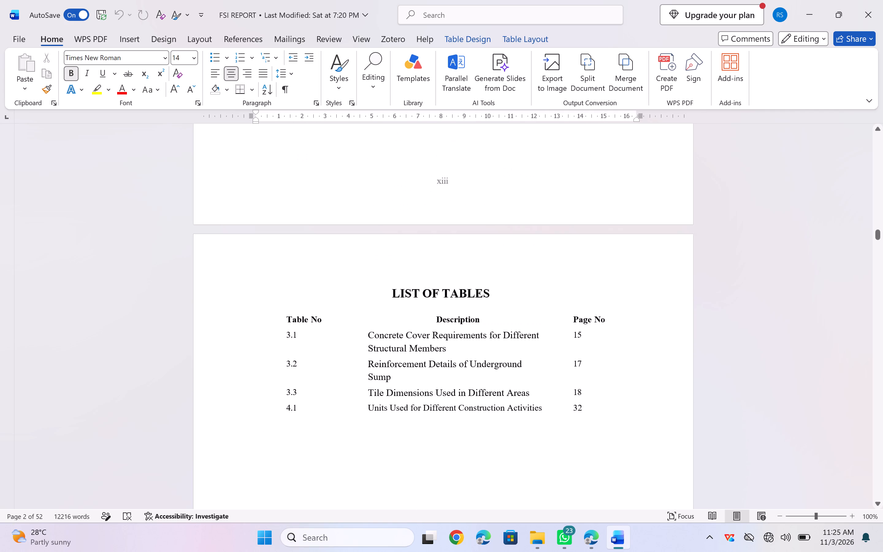
scroll(418, 343, up, 3)
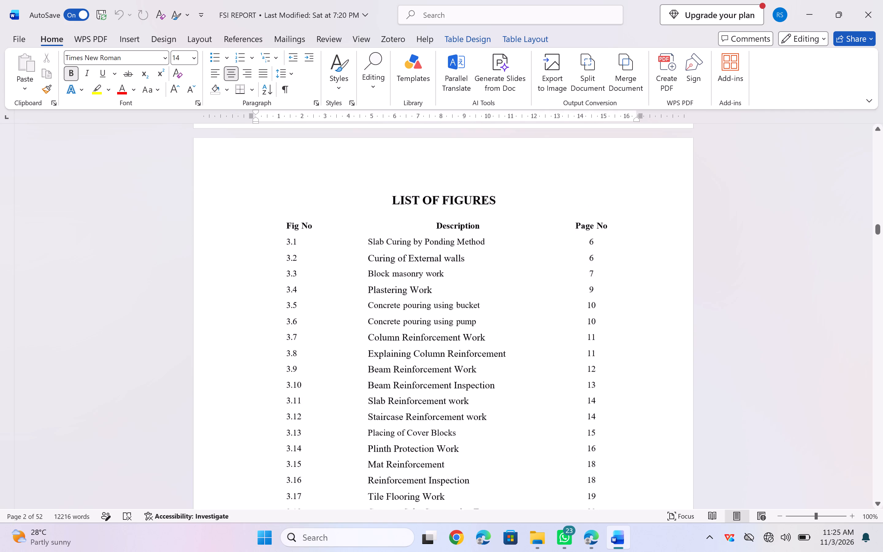
scroll(418, 343, up, 4)
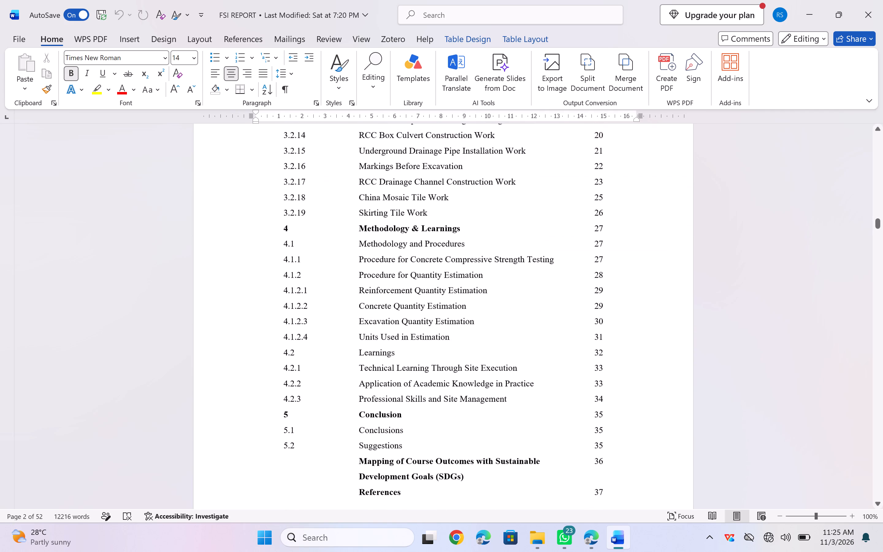
scroll(418, 343, up, 5)
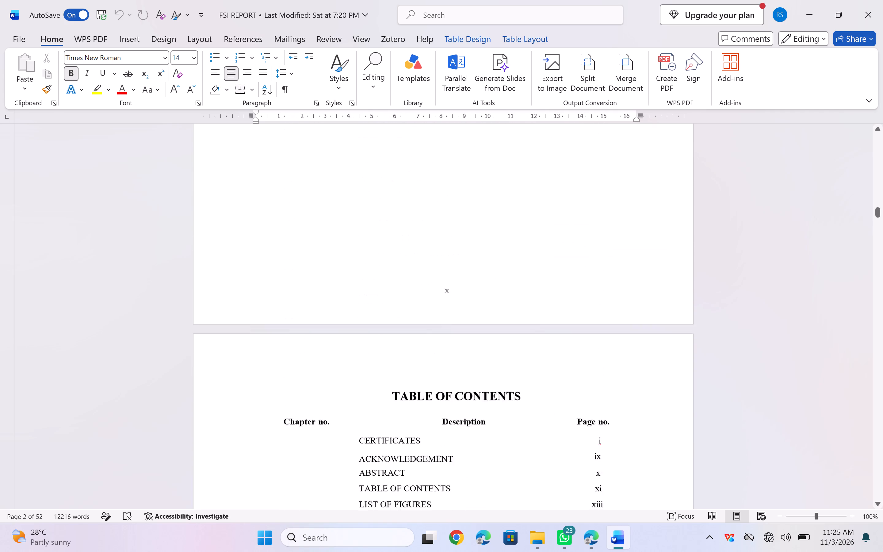
scroll(418, 343, up, 1)
Examine the Table of Contents entries and their page numbers, from the front matter through the numbered chapters.
scroll(418, 343, down, 6)
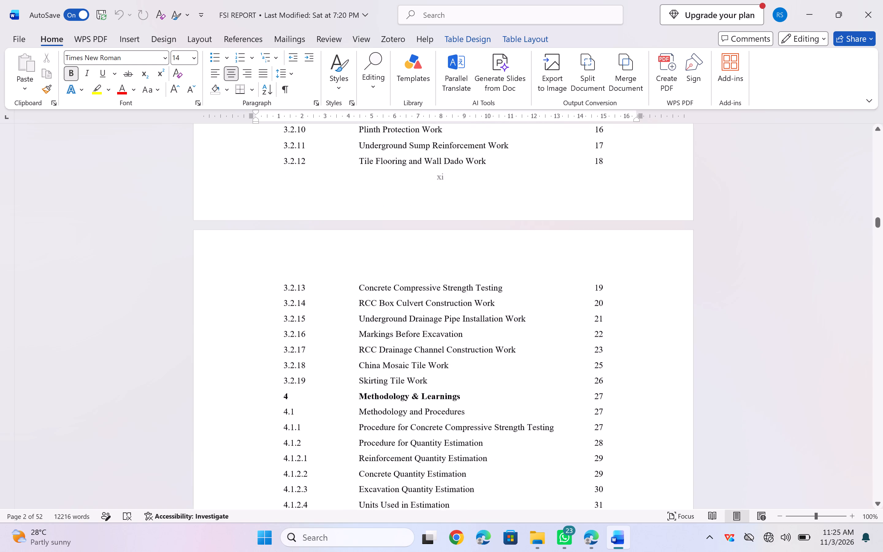
scroll(418, 343, down, 2)
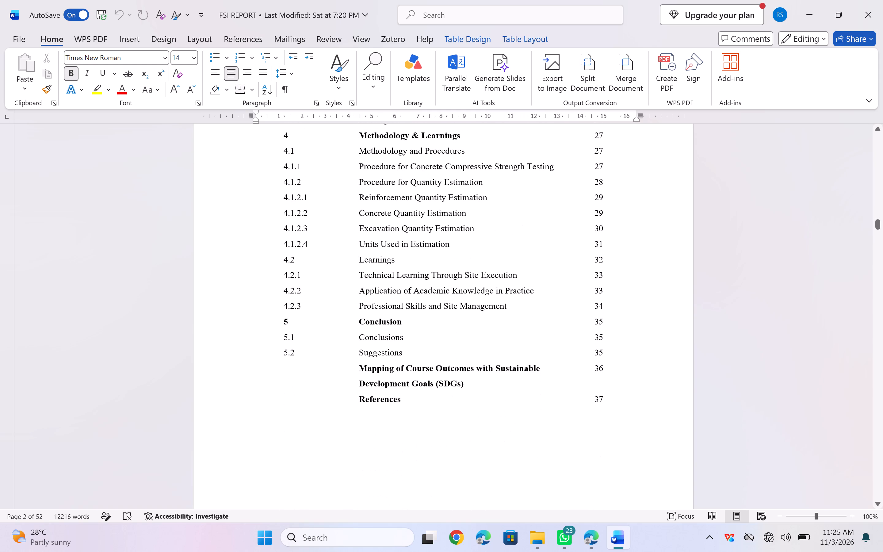
scroll(418, 343, up, 4)
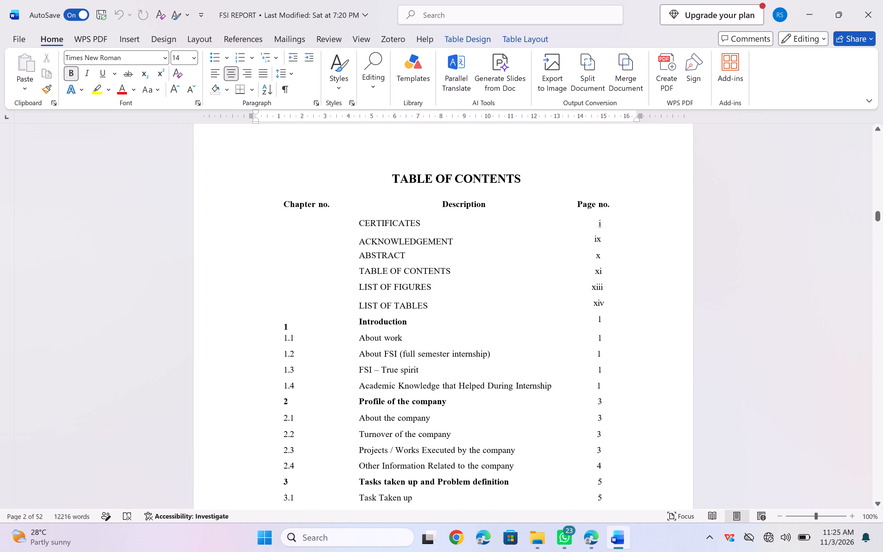
scroll(418, 343, down, 2)
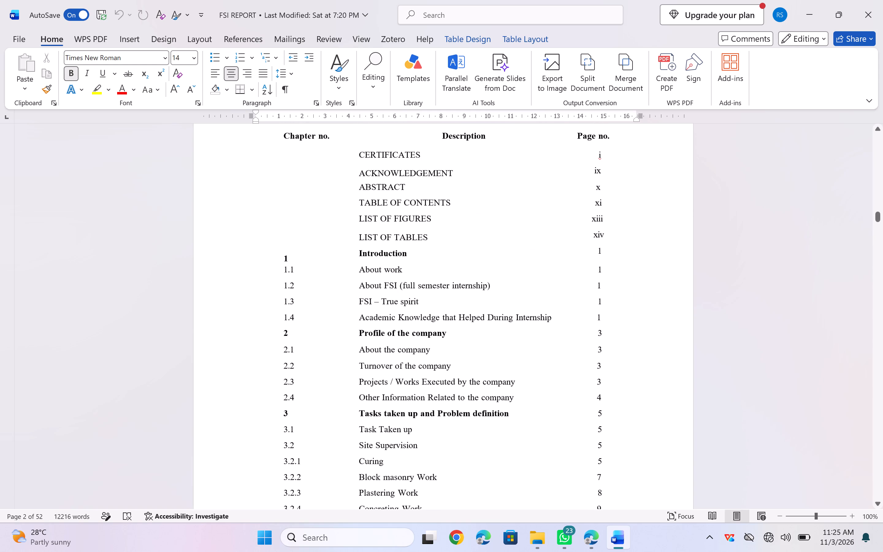
scroll(418, 343, down, 1)
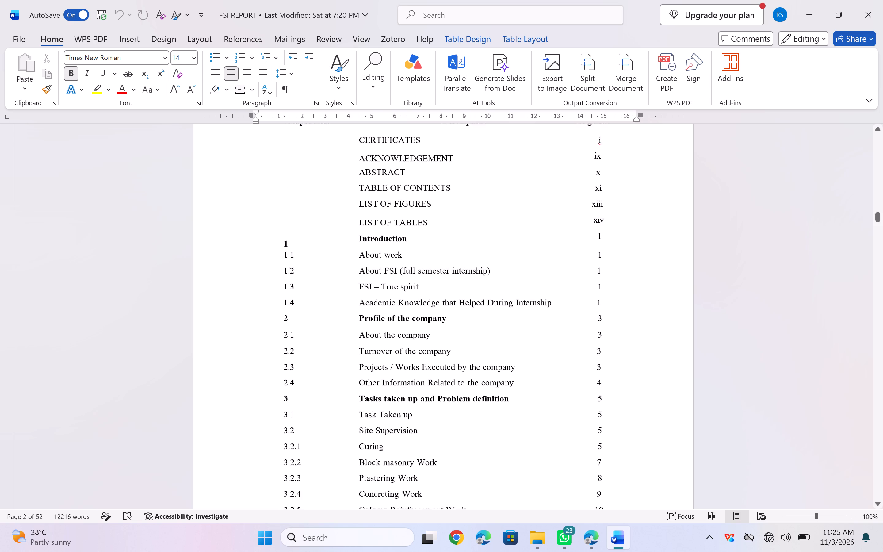
scroll(418, 343, down, 1)
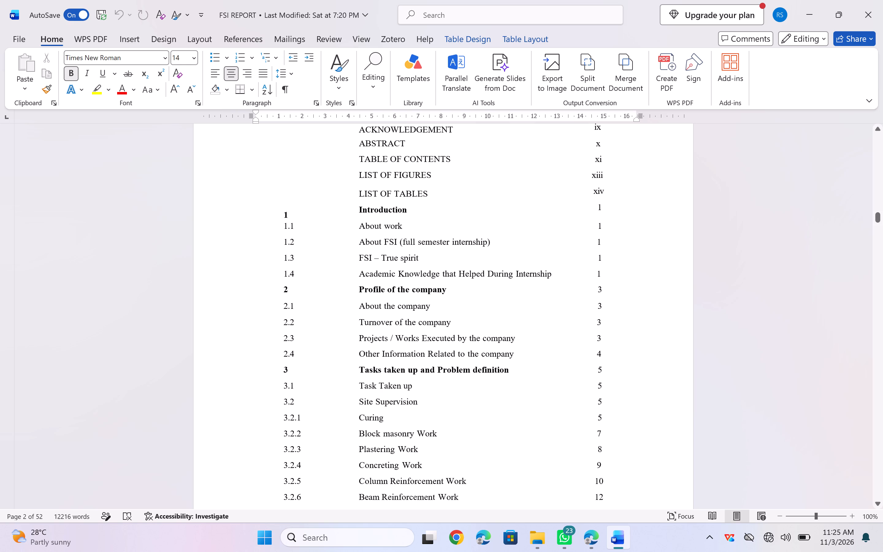
scroll(429, 409, down, 1)
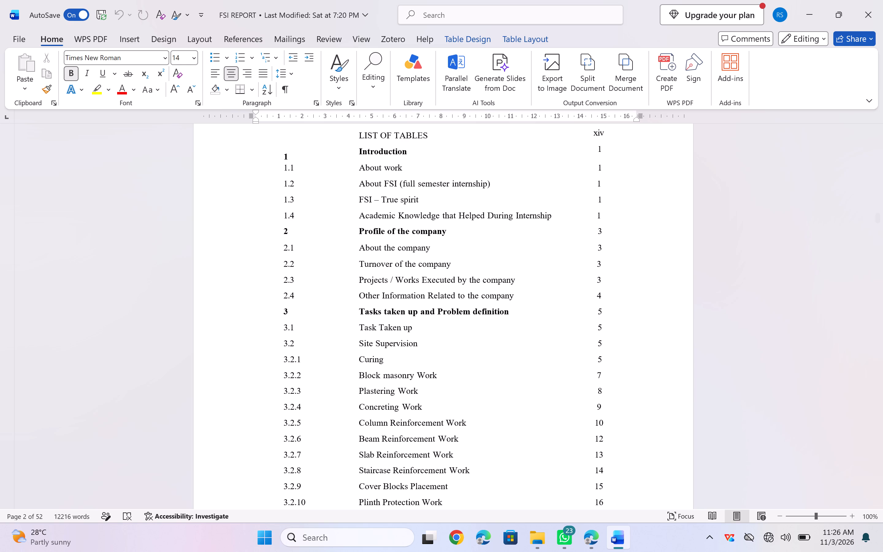
scroll(383, 363, down, 1)
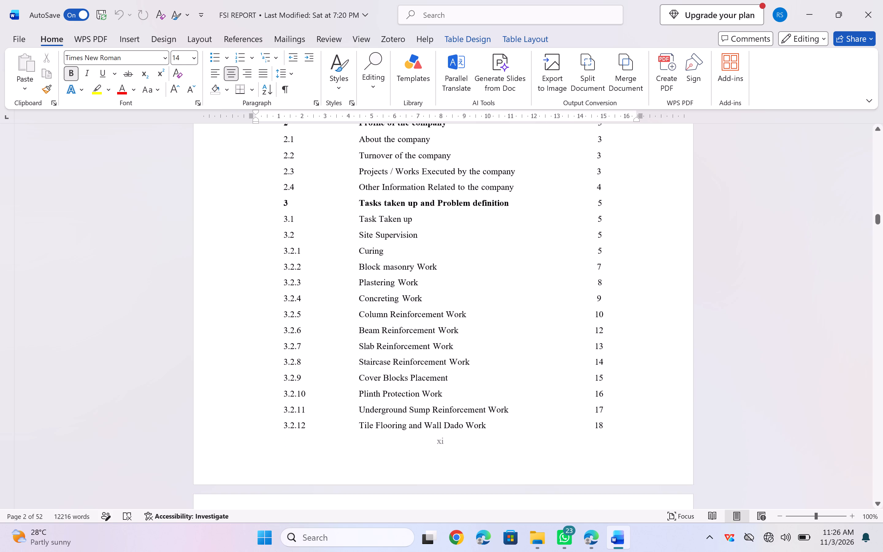
scroll(383, 363, down, 1)
scroll(383, 363, up, 1)
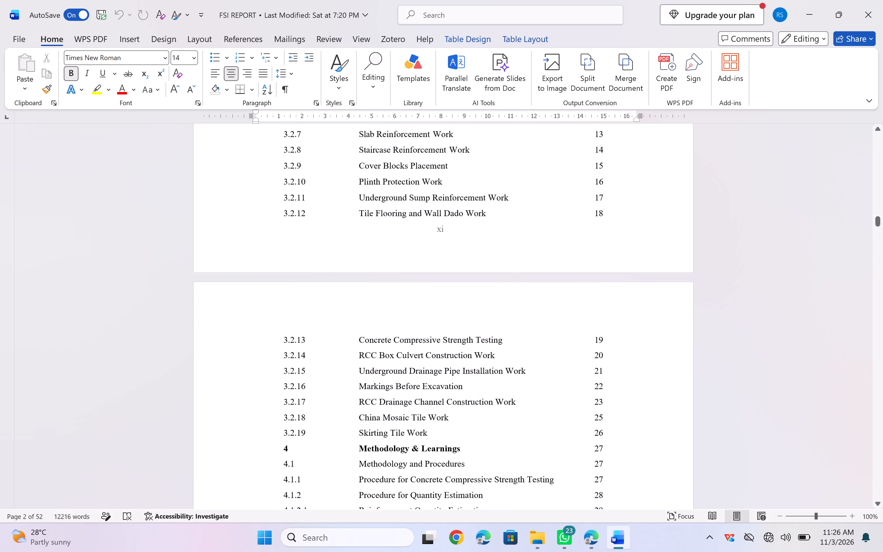
scroll(383, 363, up, 2)
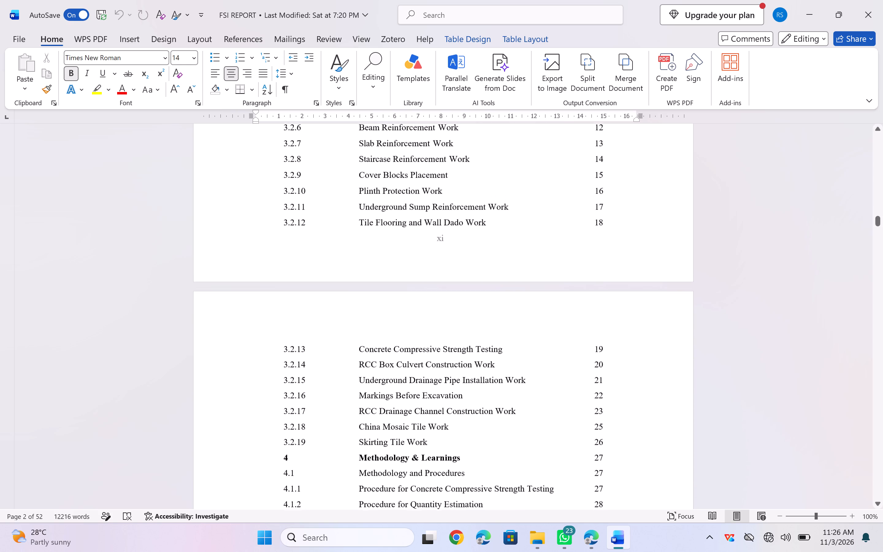
Re-examine the Table of Contents entries from the company sections in 2.2 through site supervision item 3.2.12.
scroll(383, 363, up, 3)
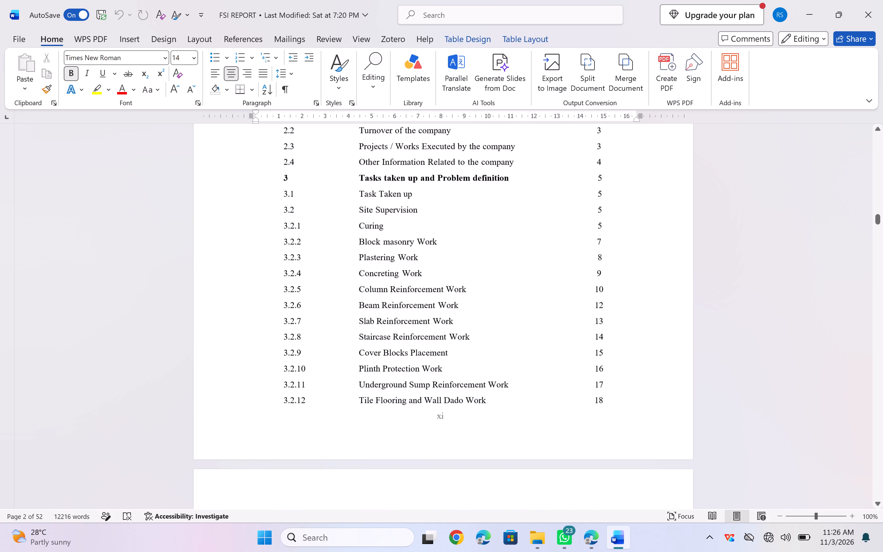
scroll(383, 363, up, 1)
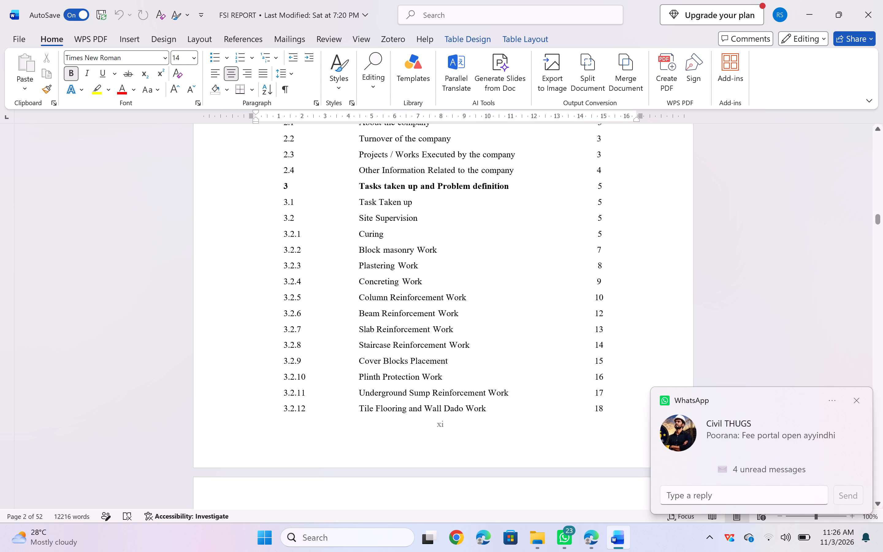
Dismiss the incoming WhatsApp message notification.
click(855, 400)
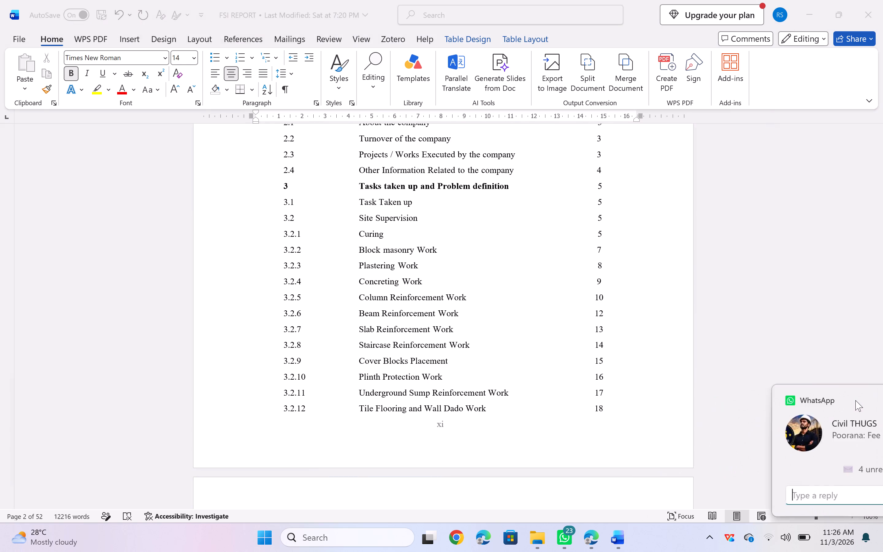
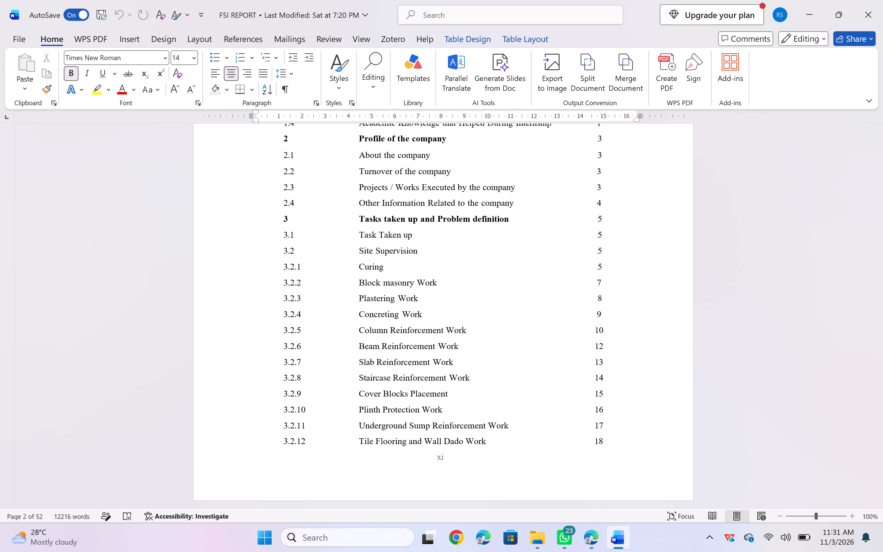
Examine the Table of Contents entries and page numbers from Chapter 2 through the Chapter 5 and References rows.
scroll(377, 298, down, 1)
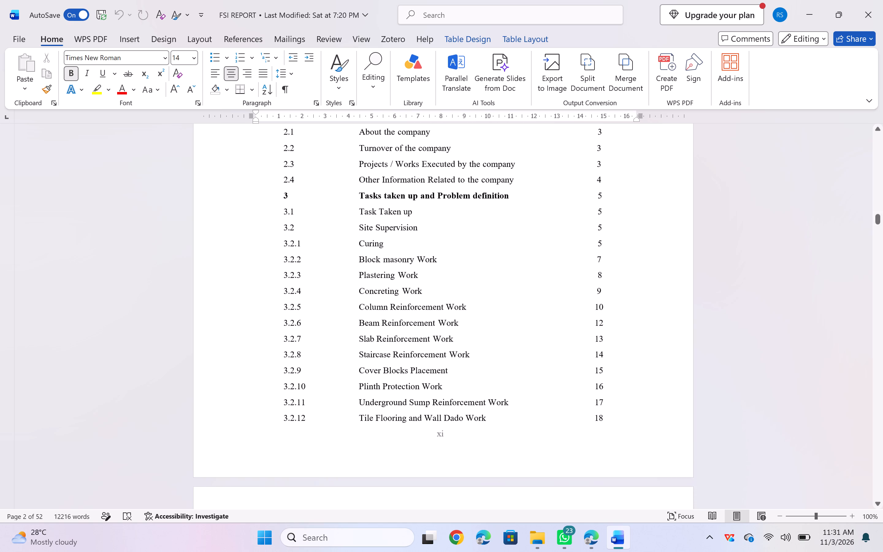
scroll(377, 298, down, 1)
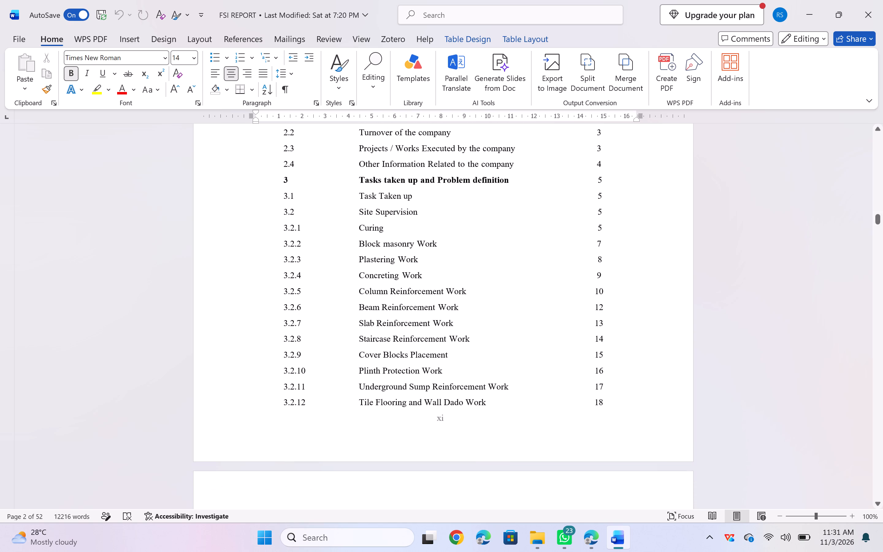
scroll(377, 298, down, 2)
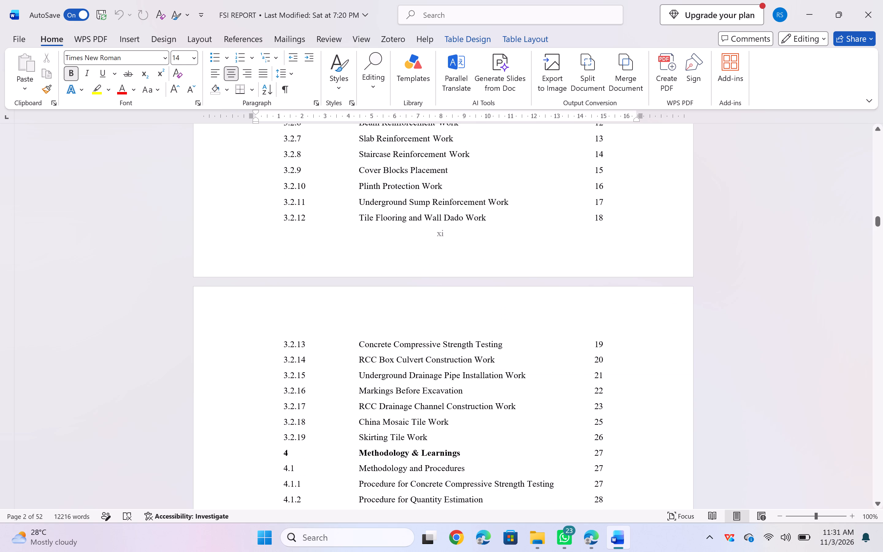
scroll(377, 298, down, 1)
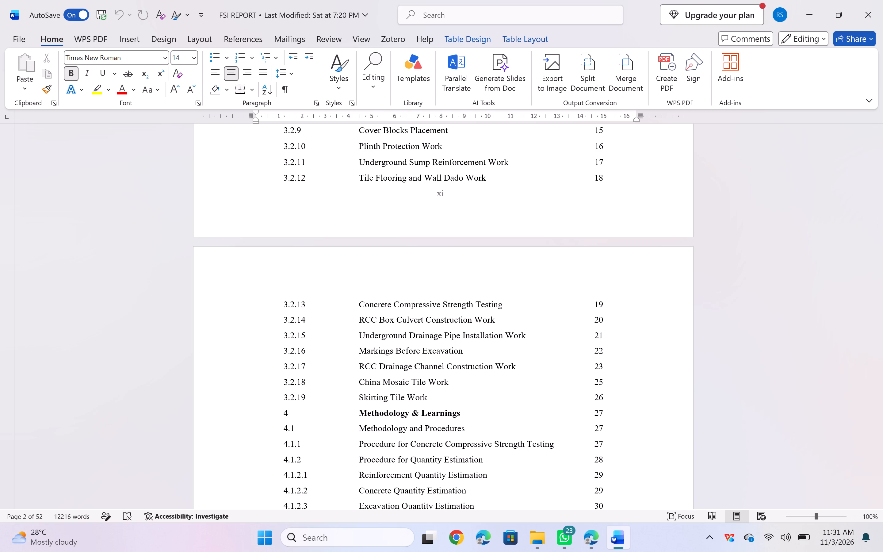
scroll(377, 298, up, 3)
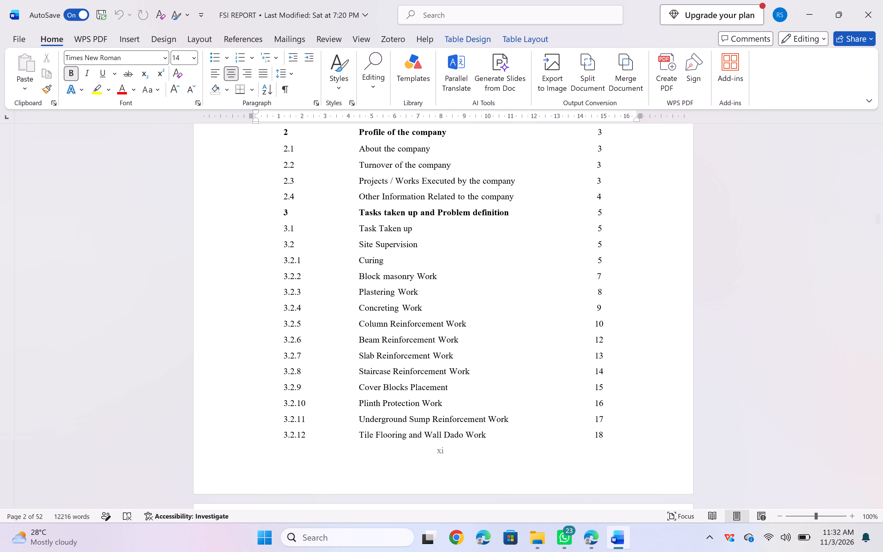
scroll(365, 272, down, 1)
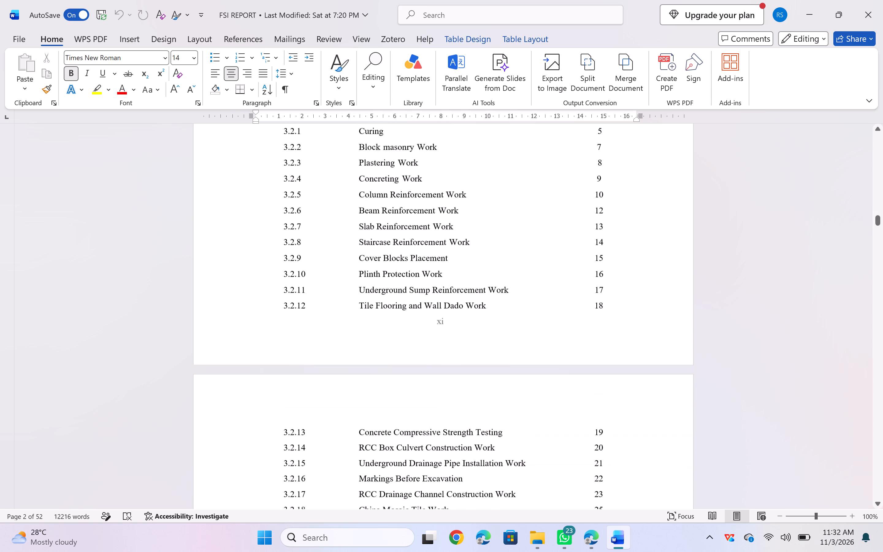
scroll(365, 272, down, 1)
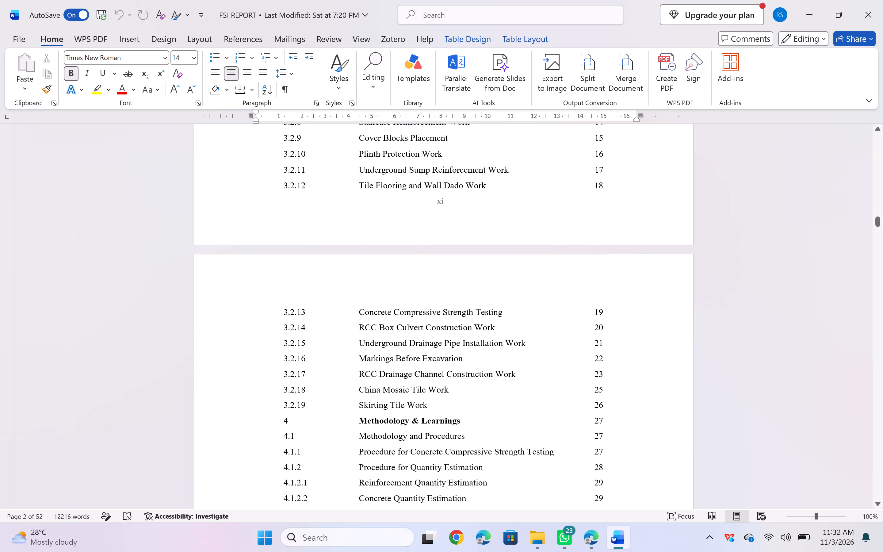
scroll(365, 272, up, 1)
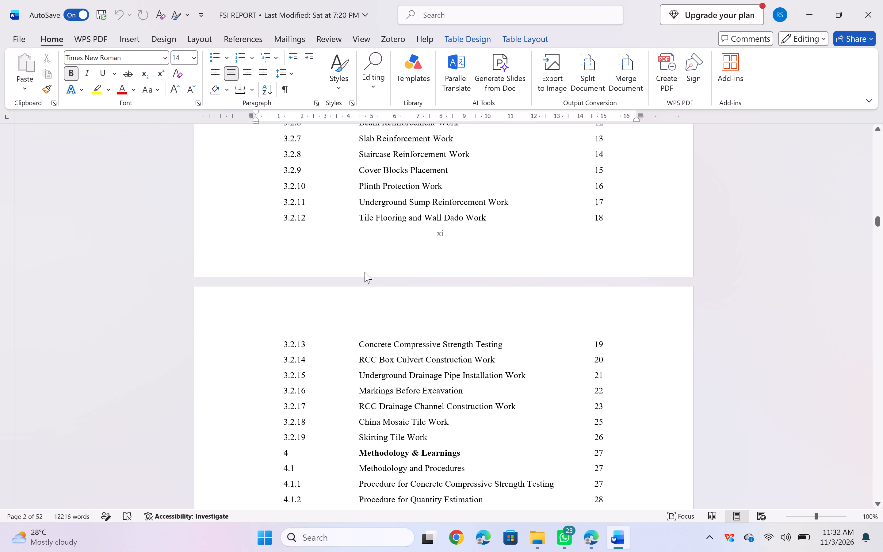
scroll(365, 272, up, 1)
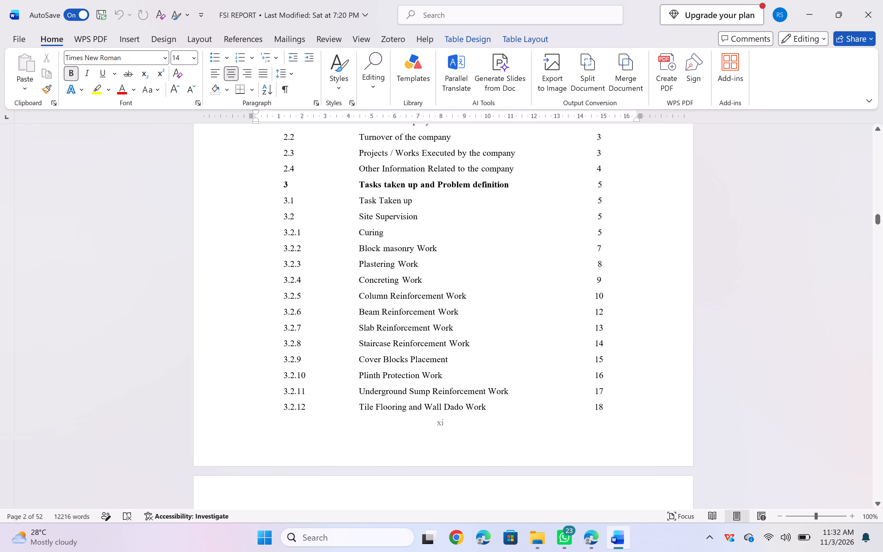
scroll(365, 272, down, 4)
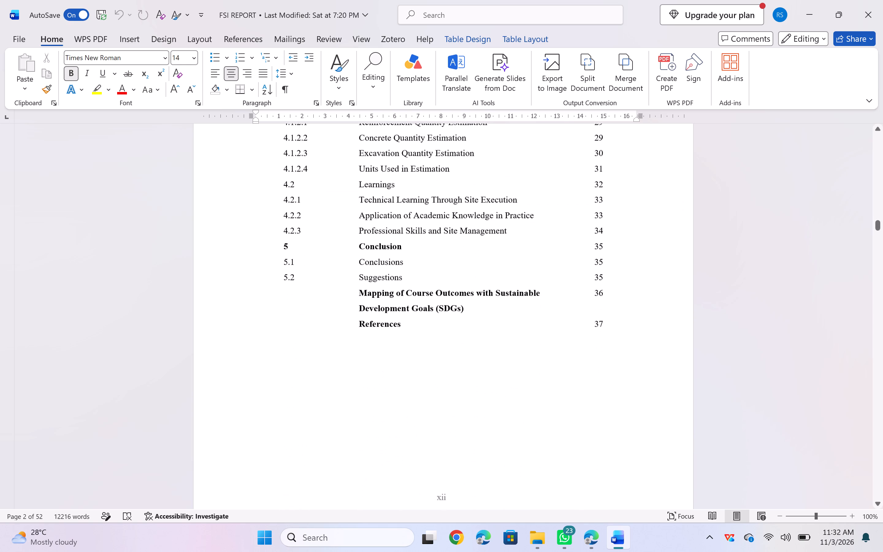
scroll(365, 272, up, 1)
scroll(365, 272, down, 1)
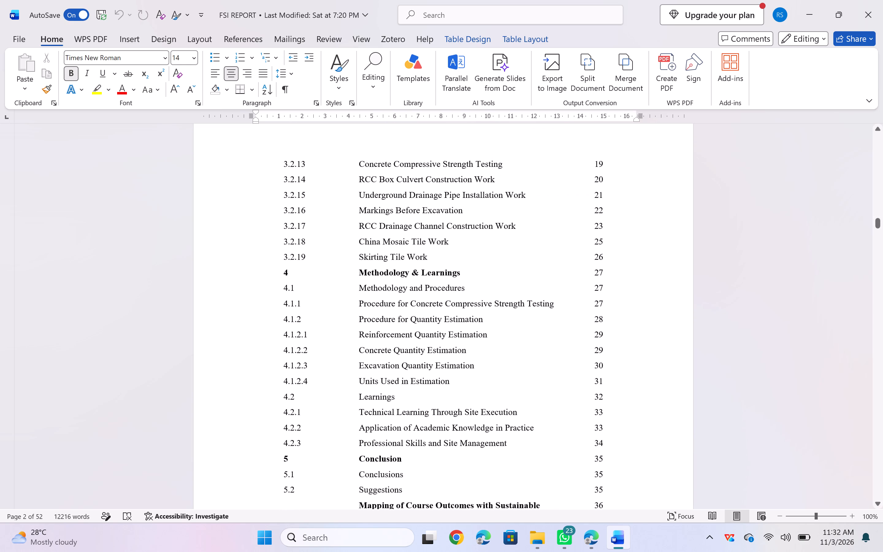
scroll(365, 272, down, 1)
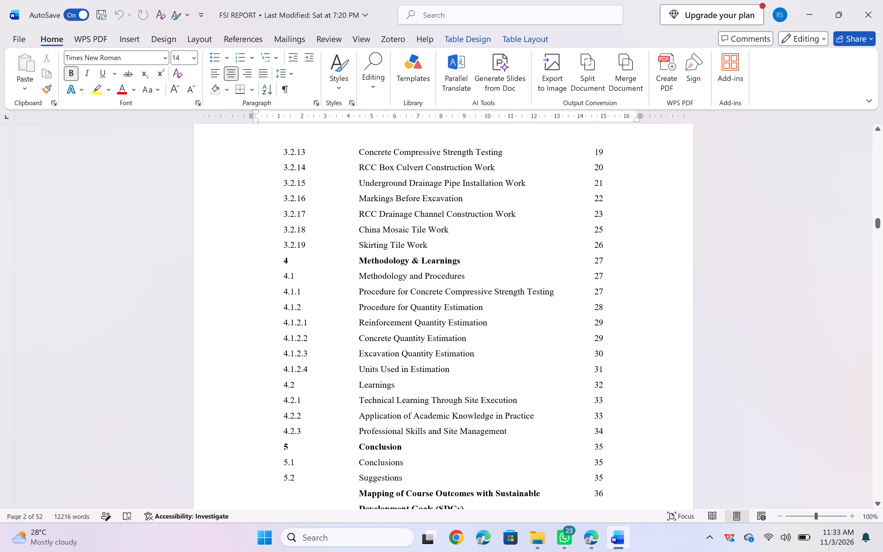
Look ahead into Chapters 1 and 2, and return to check the List of Tables and List of Figures.
scroll(449, 320, down, 7)
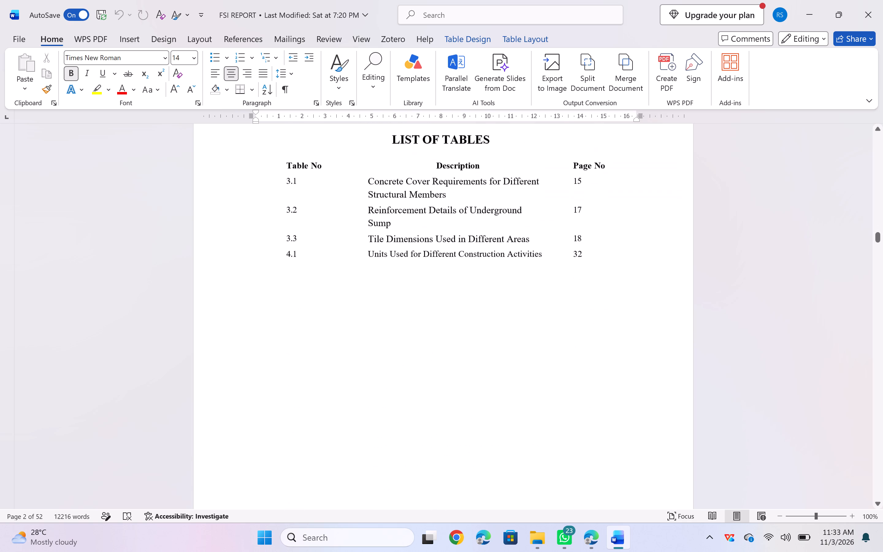
scroll(449, 320, down, 7)
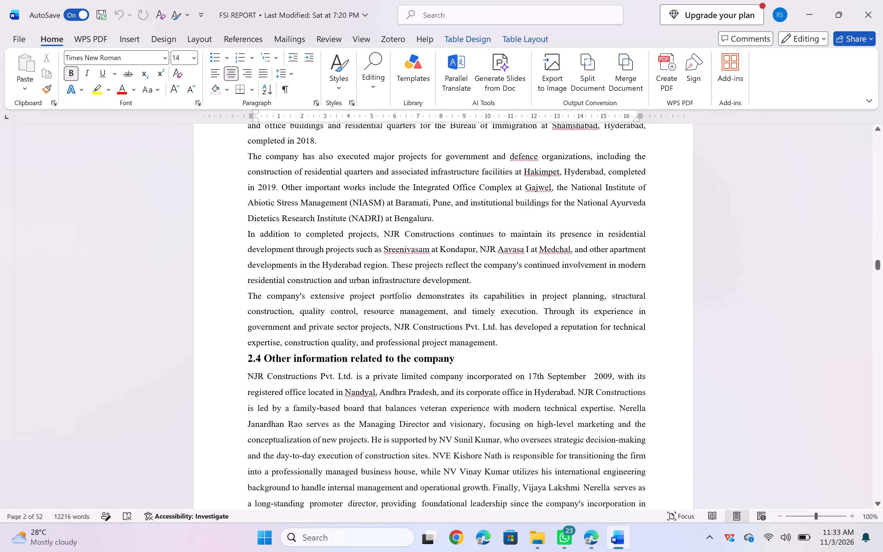
scroll(449, 320, down, 2)
scroll(449, 320, up, 6)
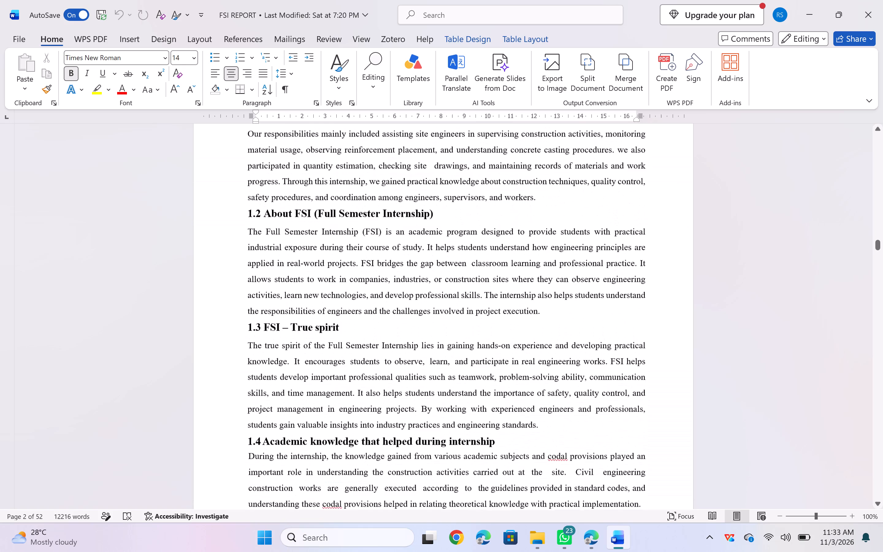
scroll(449, 320, up, 5)
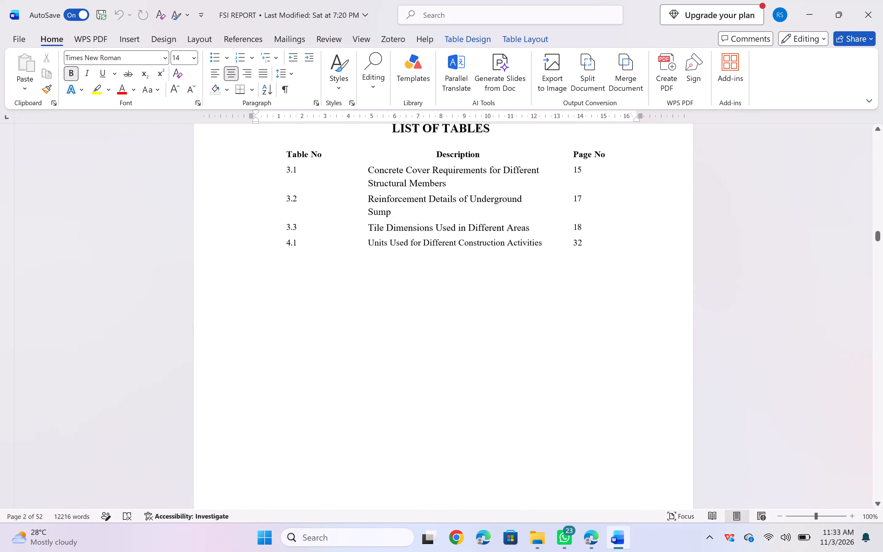
scroll(449, 320, up, 2)
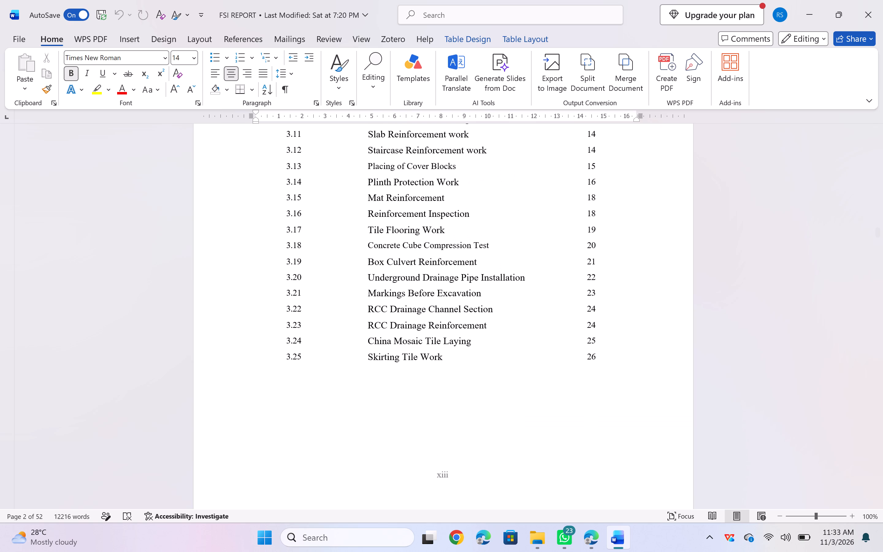
scroll(449, 320, down, 3)
scroll(449, 320, up, 1)
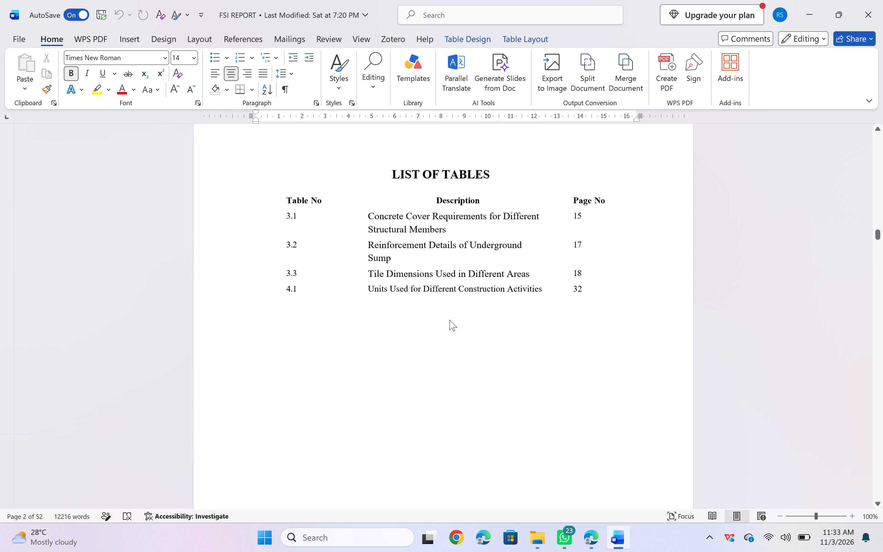
Extend the Chapter 5 title in the Table of Contents to read "Conclusion & Suggestions".
scroll(449, 320, up, 6)
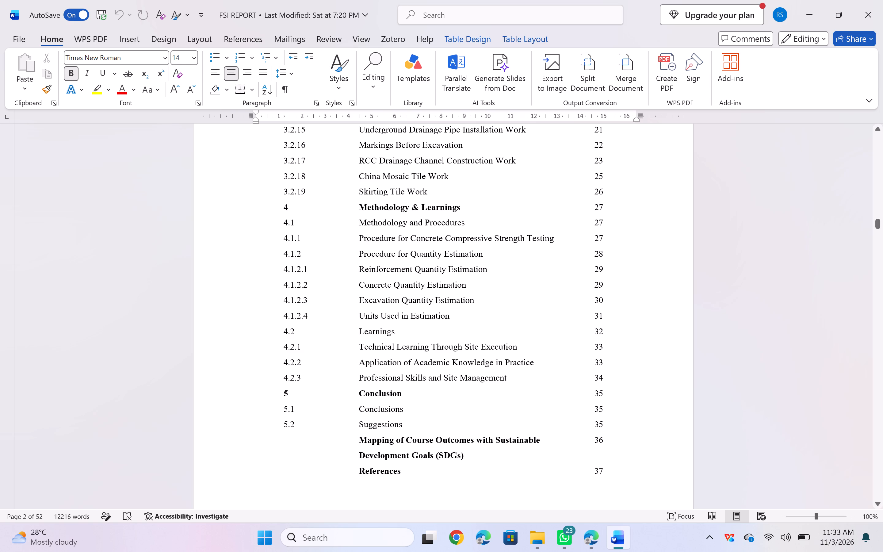
scroll(419, 406, down, 1)
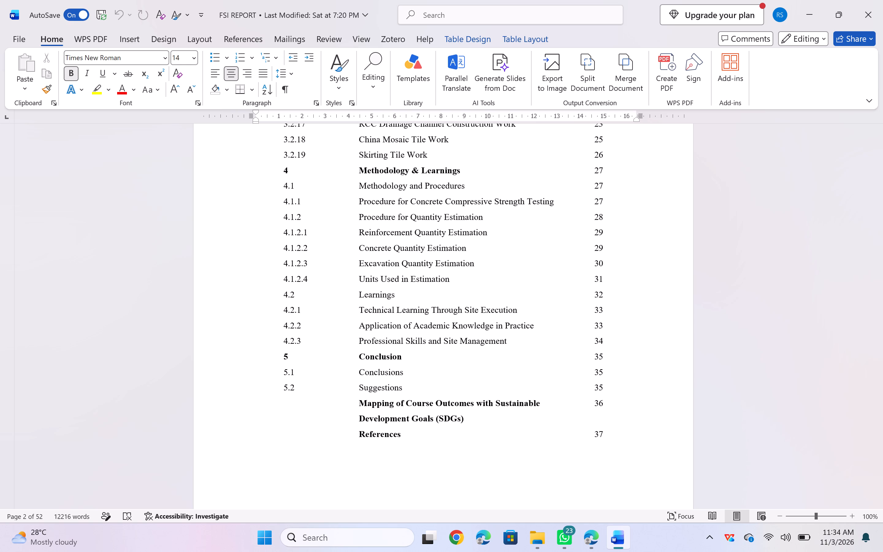
scroll(396, 367, down, 2)
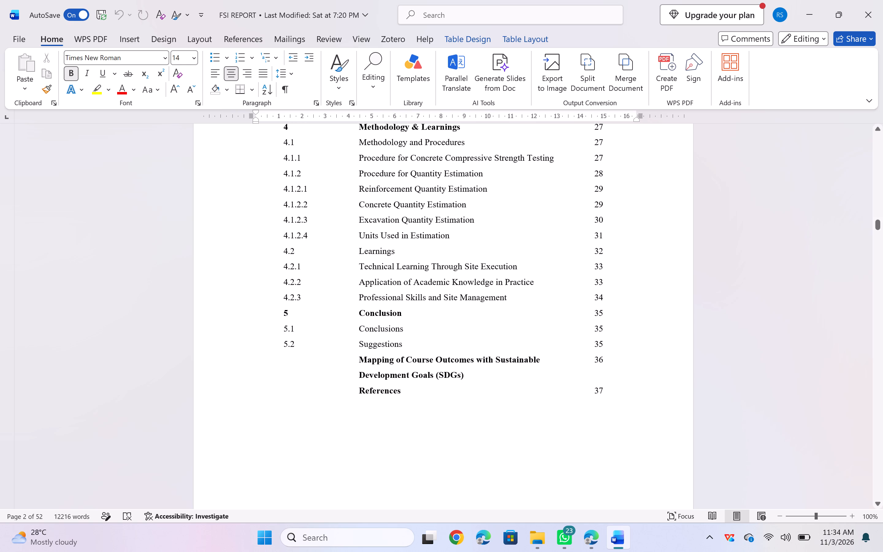
click(410, 316)
key(space)
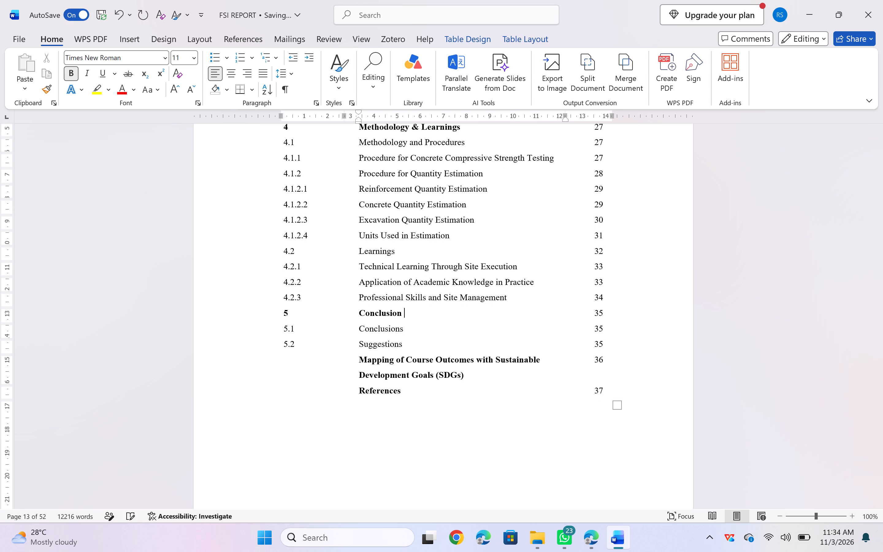
key(shift+ampersand)
key(space)
text(Suggestion)
key(s)
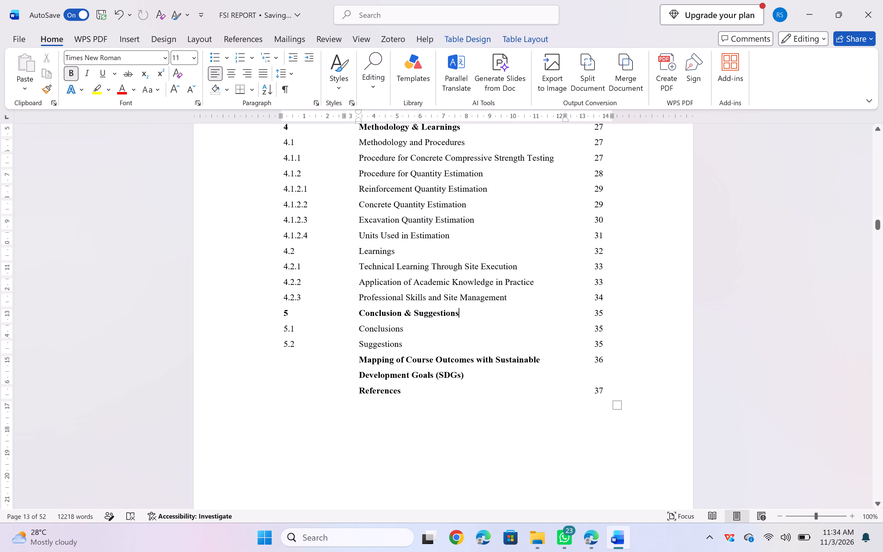
Skim ahead to the Chapter 3 site work pages and go back through Chapter 2 to the start of Chapter 1.
scroll(337, 427, down, 3)
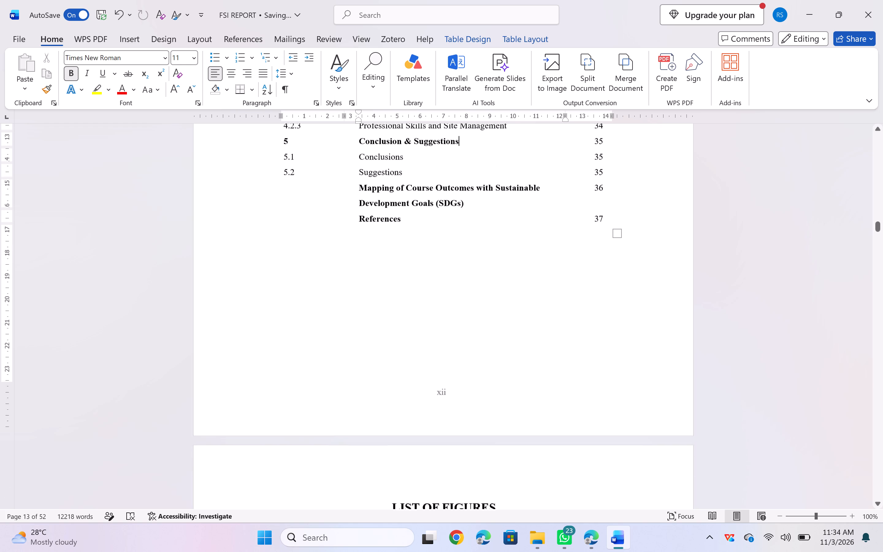
scroll(337, 427, down, 10)
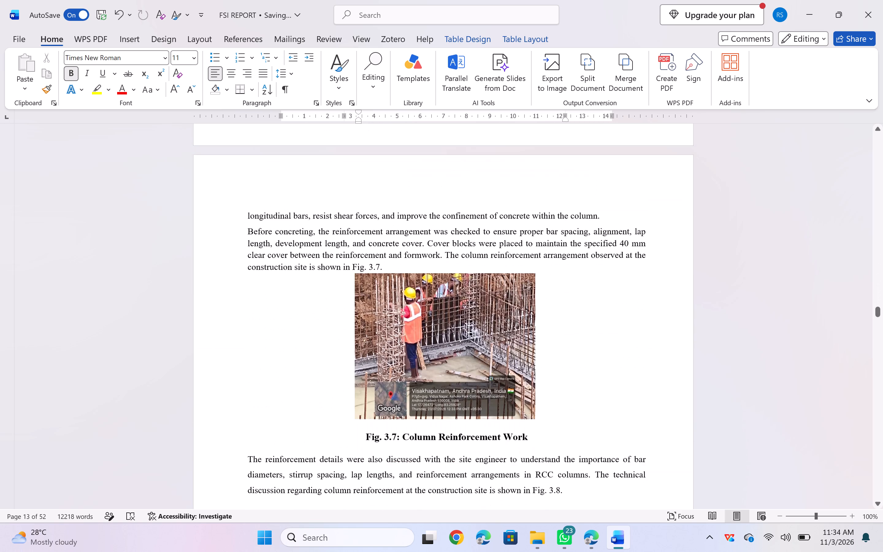
scroll(337, 427, up, 16)
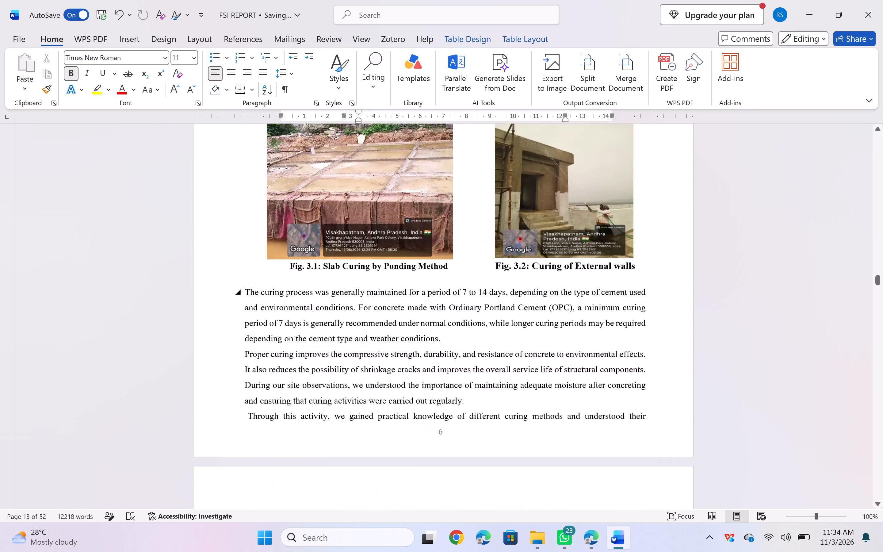
scroll(337, 427, up, 9)
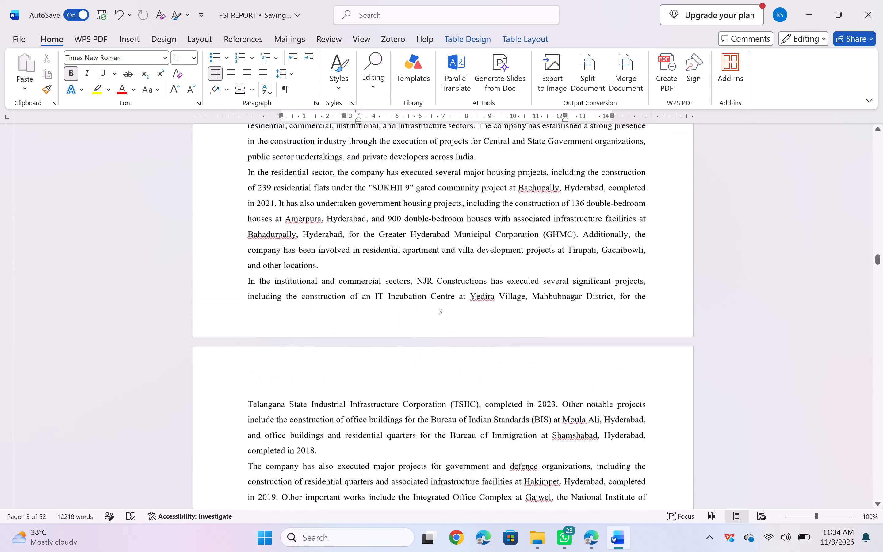
scroll(337, 427, up, 4)
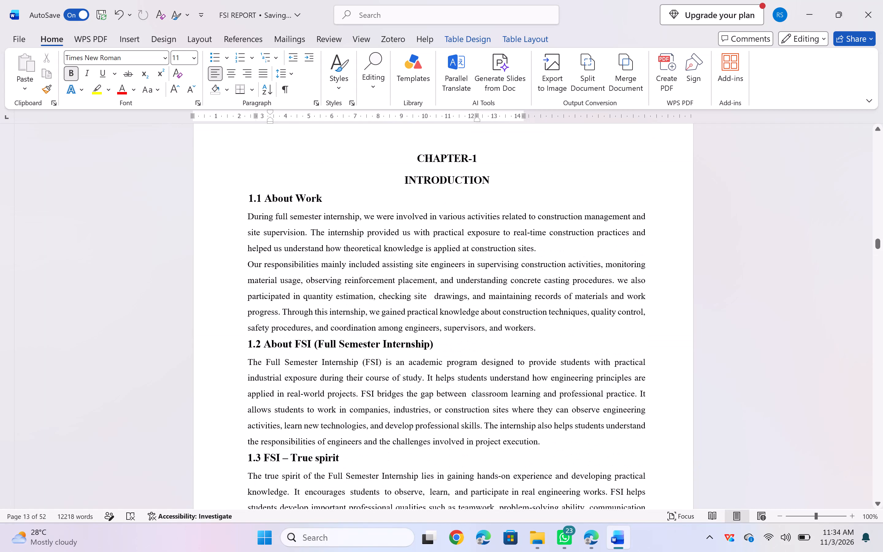
Read through Chapter 1, Introduction, from section 1.1 About Work to the end of page 2.
scroll(326, 376, down, 2)
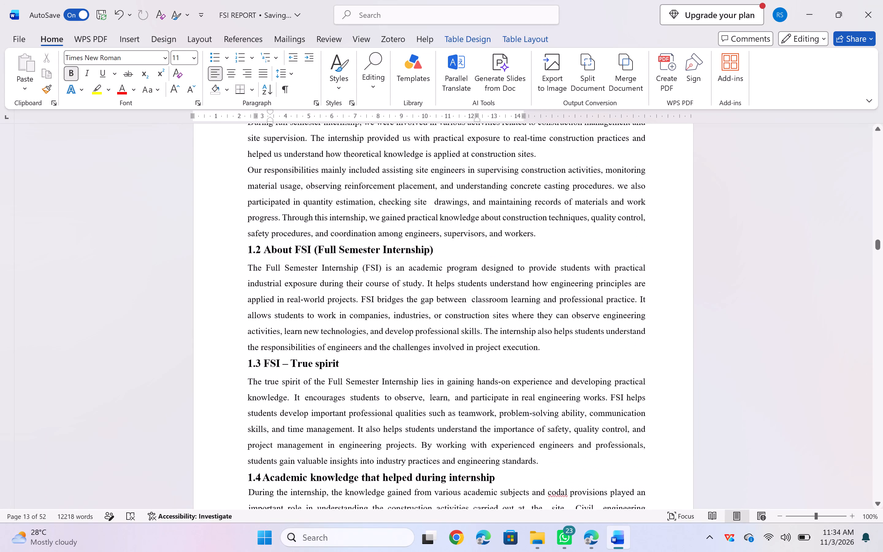
scroll(326, 376, down, 3)
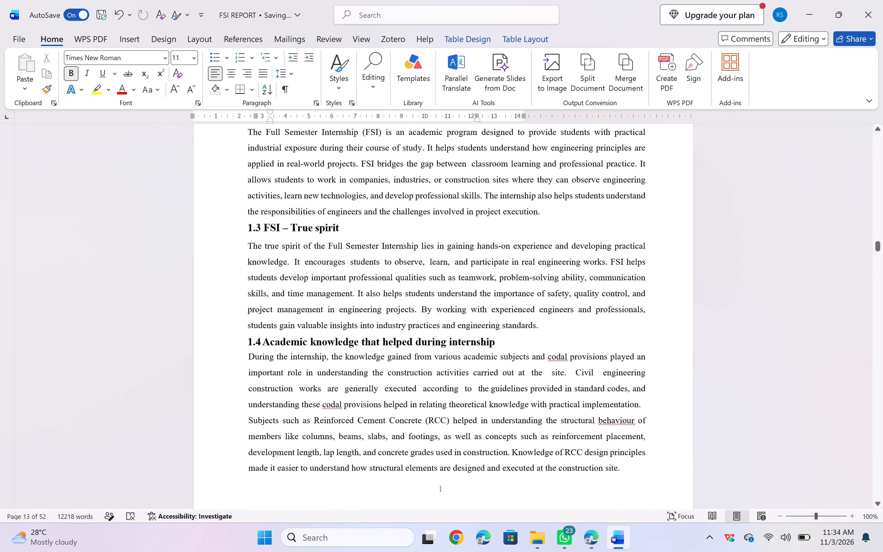
scroll(326, 376, down, 2)
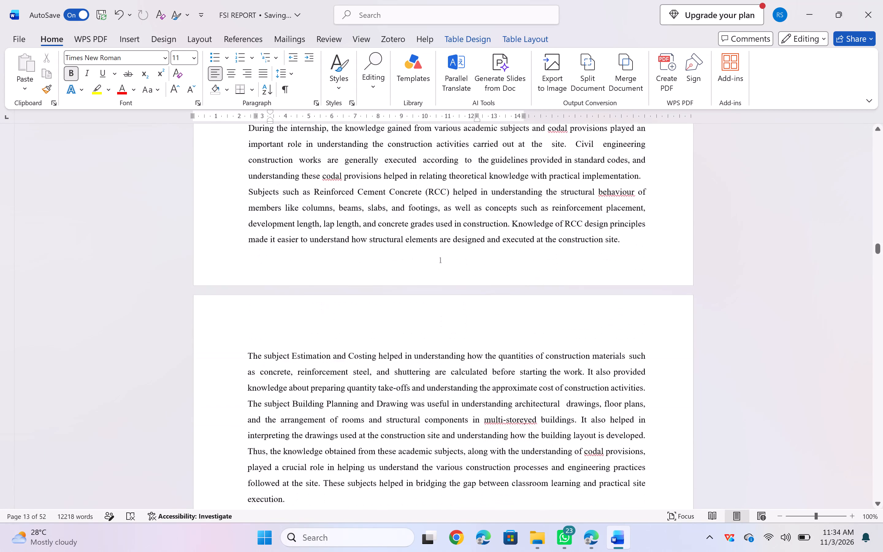
scroll(326, 376, down, 3)
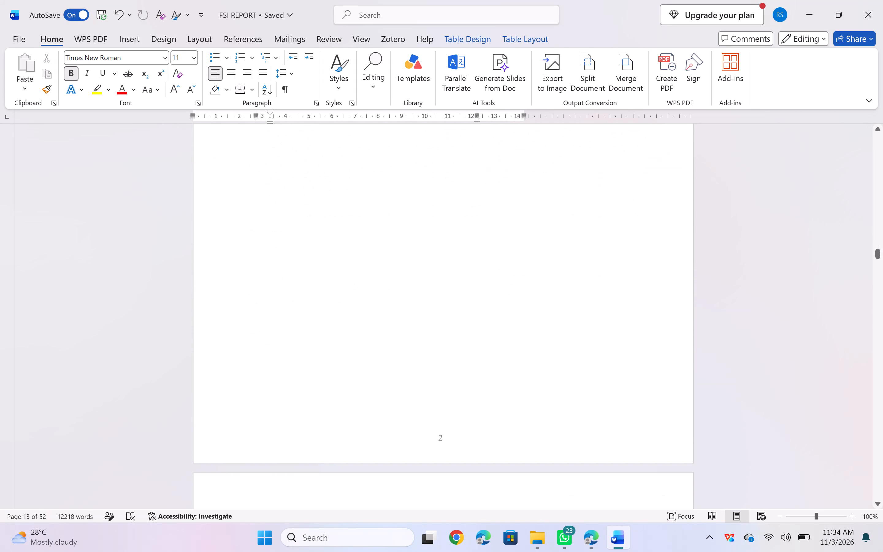
scroll(326, 376, down, 1)
Go back over section 1.4, Academic knowledge that helped during internship, checking its text across pages 1 and 2.
scroll(326, 376, up, 3)
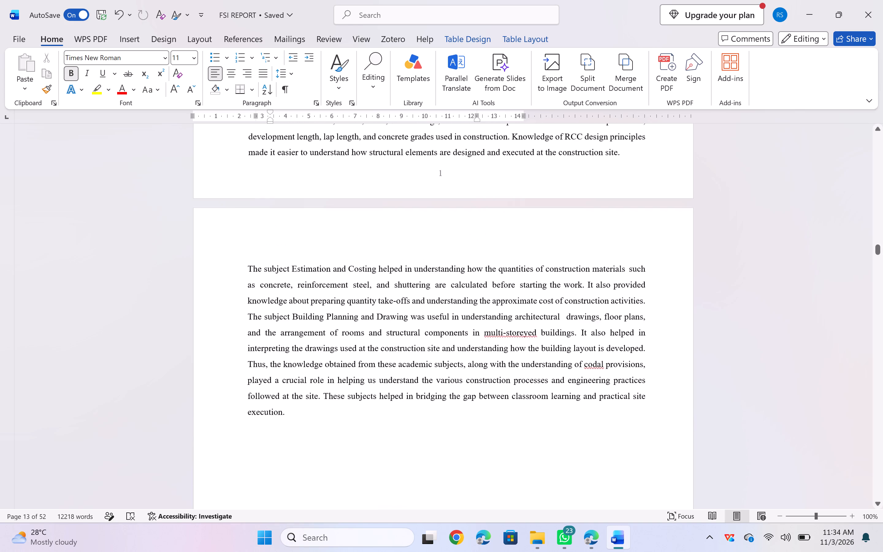
scroll(326, 376, up, 1)
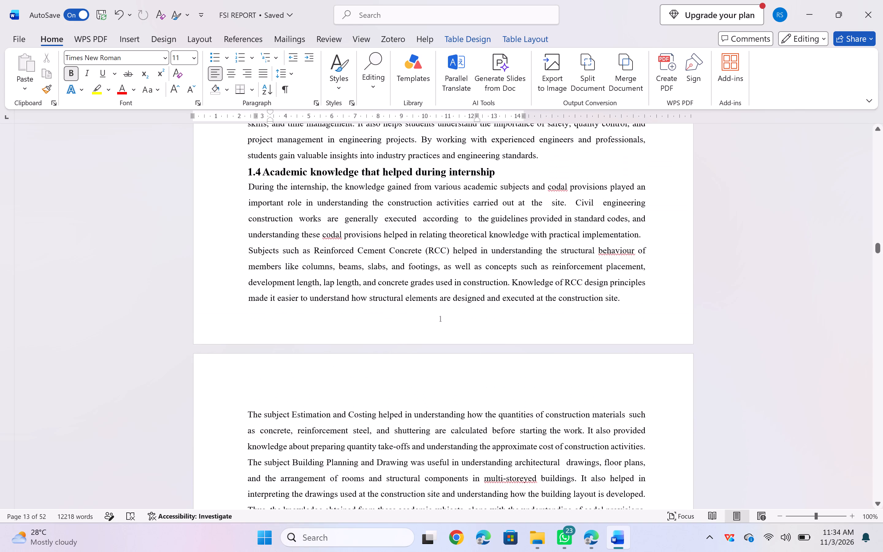
scroll(326, 376, down, 2)
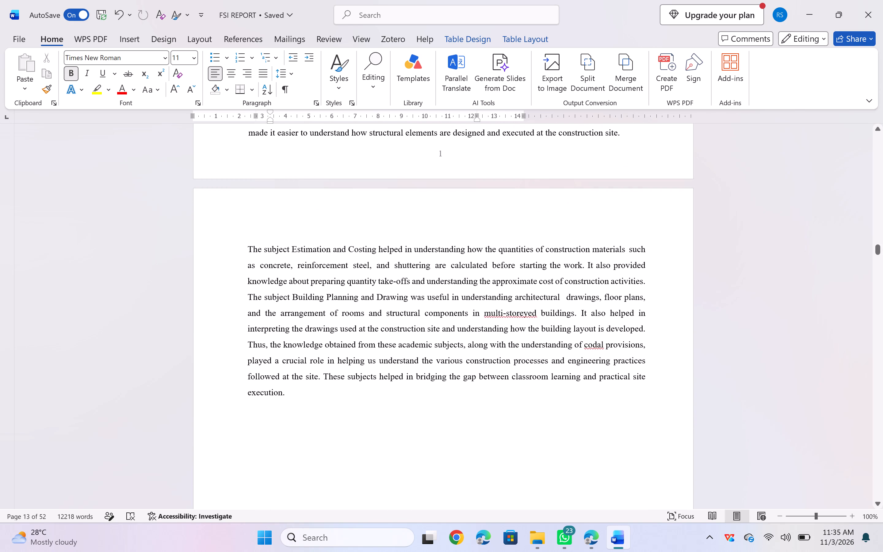
scroll(326, 376, up, 1)
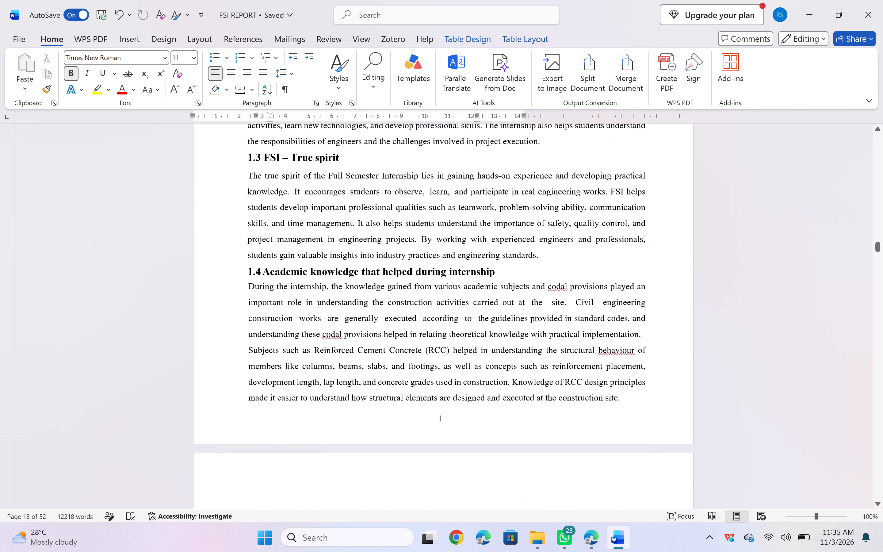
scroll(326, 376, down, 2)
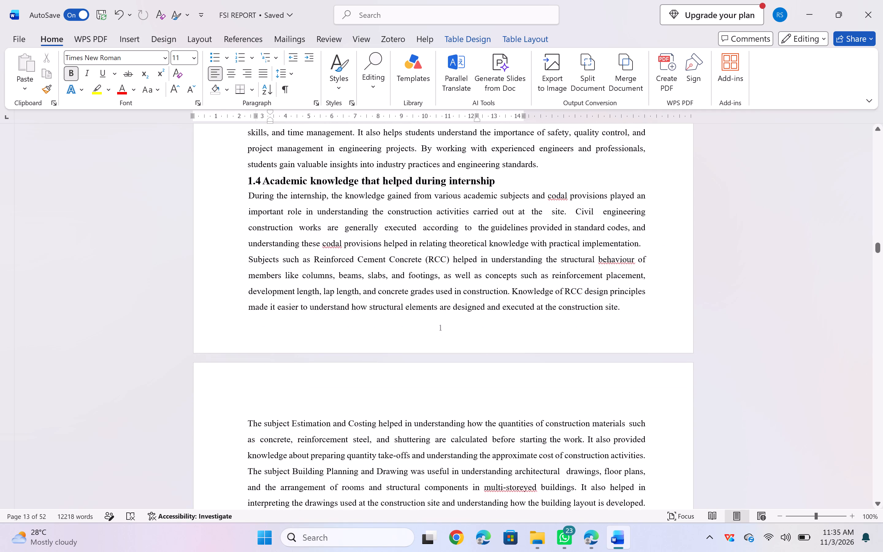
scroll(326, 376, down, 1)
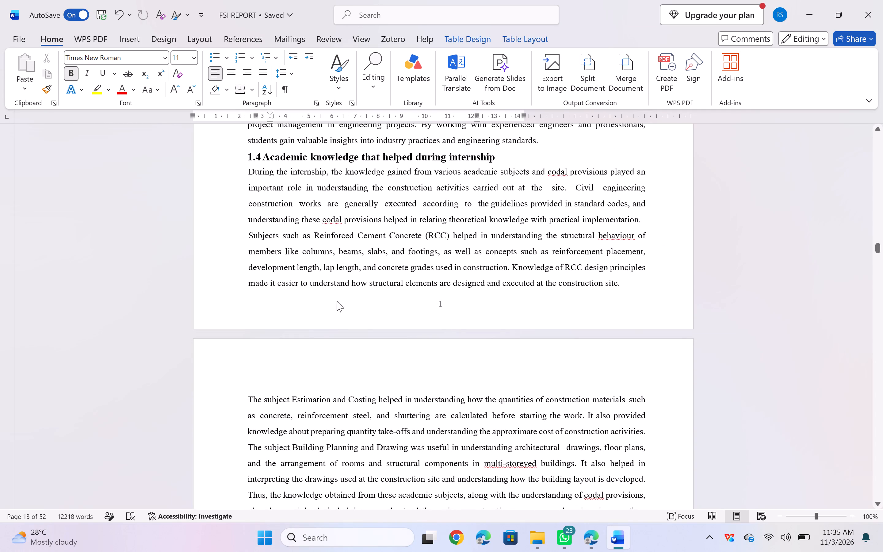
scroll(338, 254, down, 1)
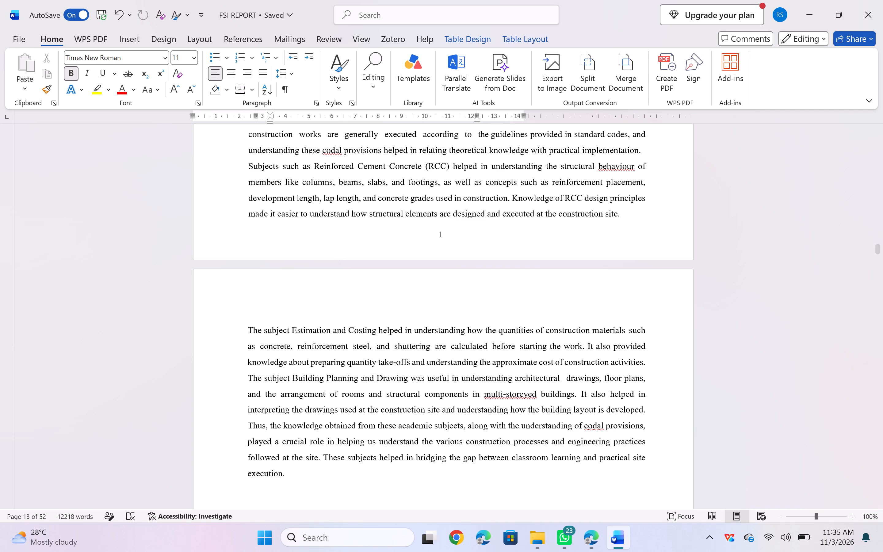
scroll(298, 261, down, 1)
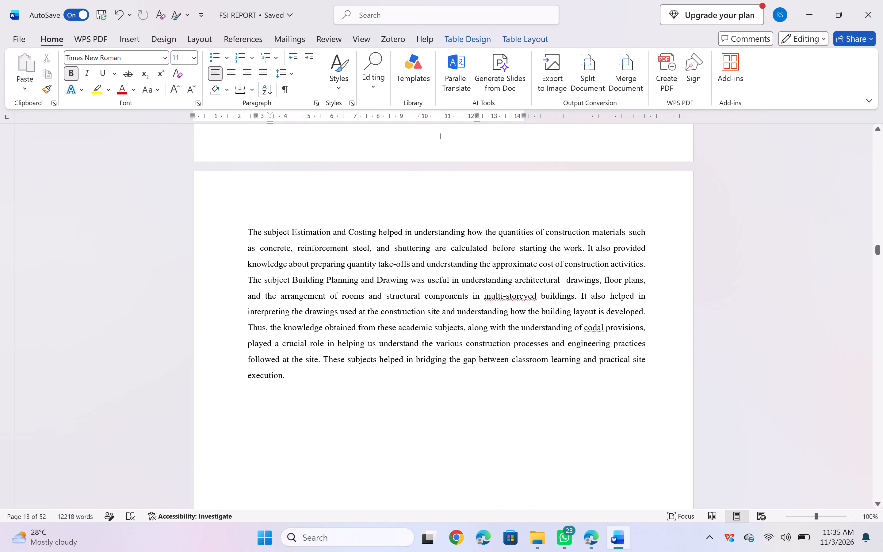
scroll(306, 369, down, 3)
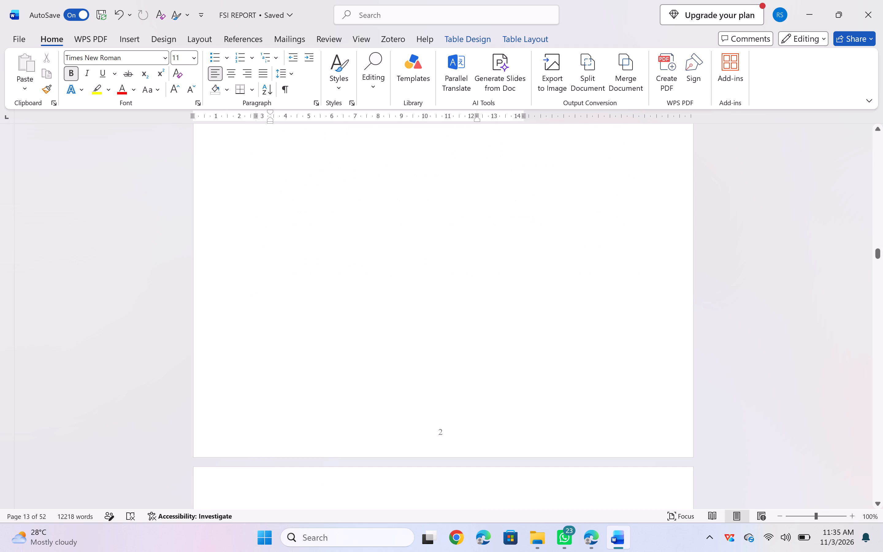
Review Chapter 2, Profile of the Company, from section 2.1 through section 2.4, including its headings and page layout.
scroll(306, 369, down, 1)
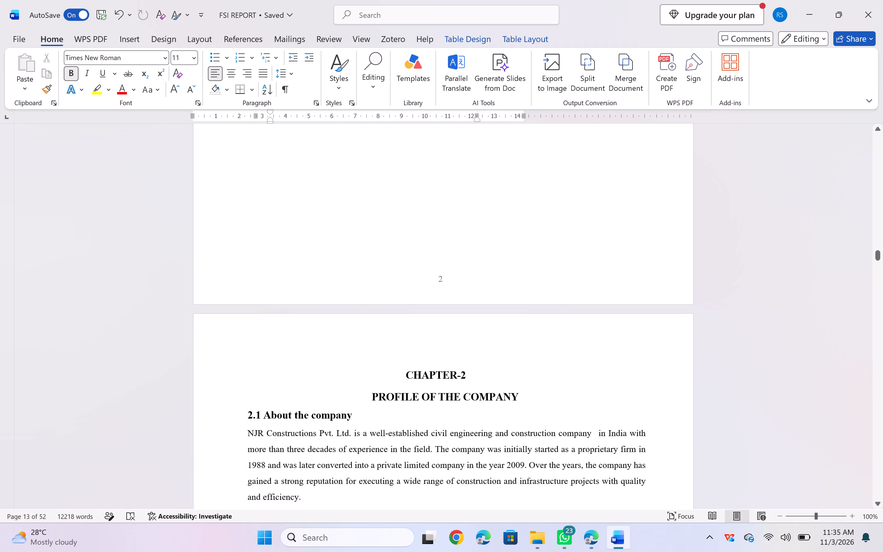
scroll(306, 369, down, 2)
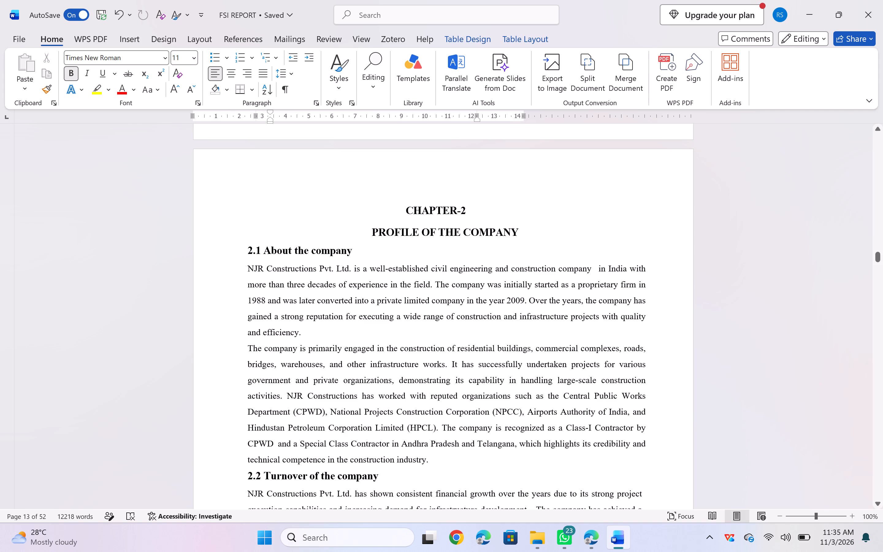
scroll(306, 369, down, 1)
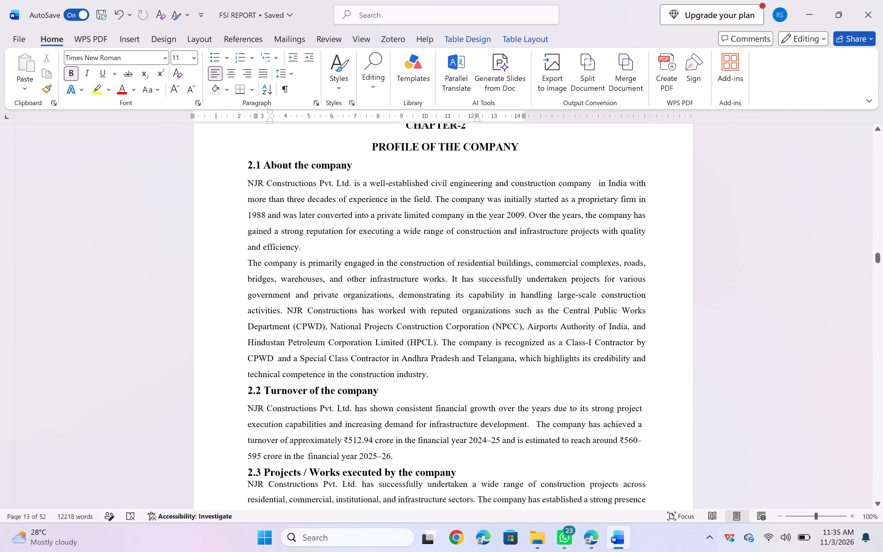
scroll(306, 369, down, 2)
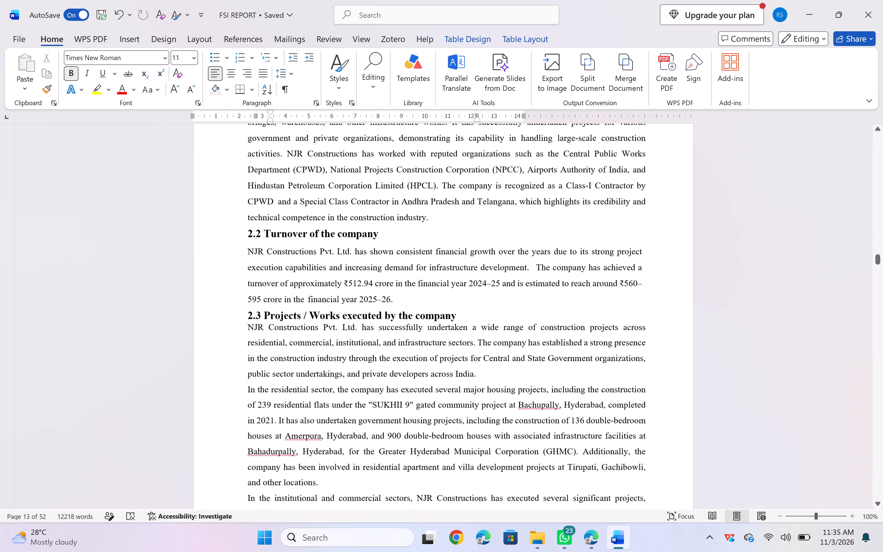
scroll(306, 369, down, 1)
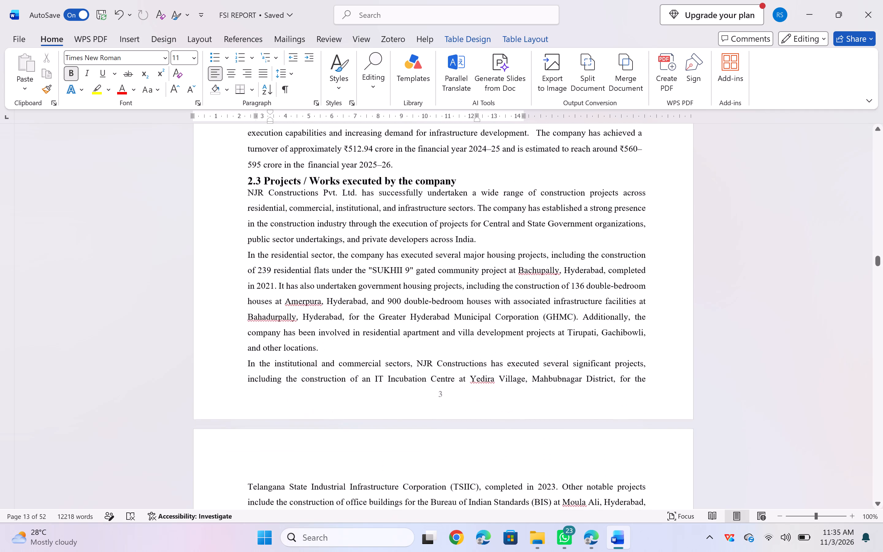
scroll(306, 369, down, 3)
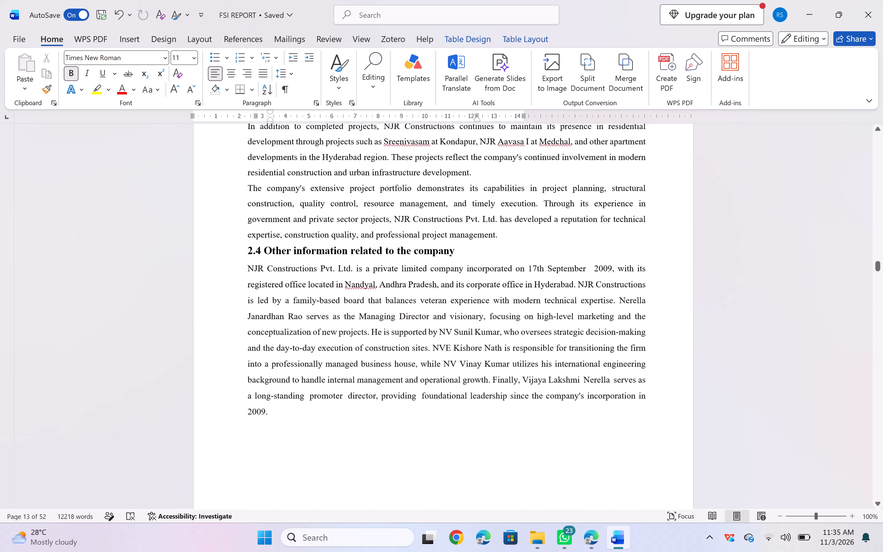
scroll(306, 369, down, 1)
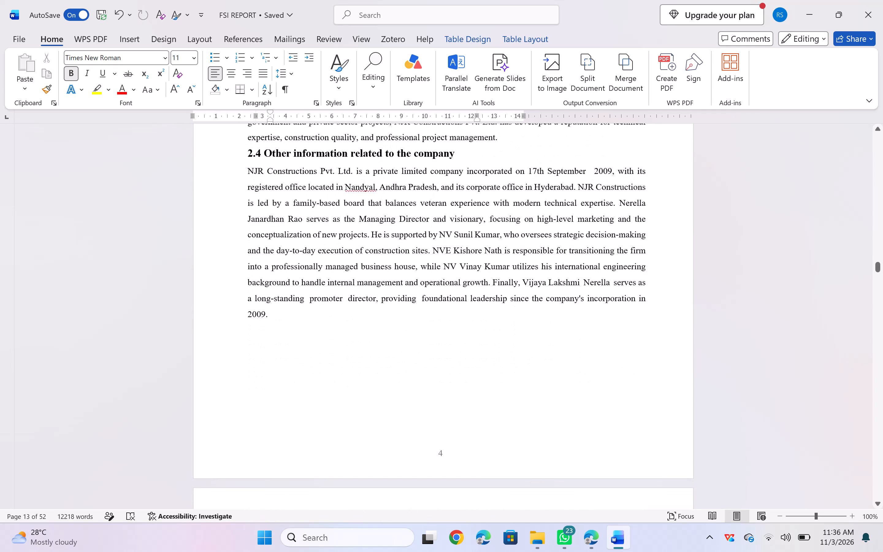
scroll(306, 369, up, 2)
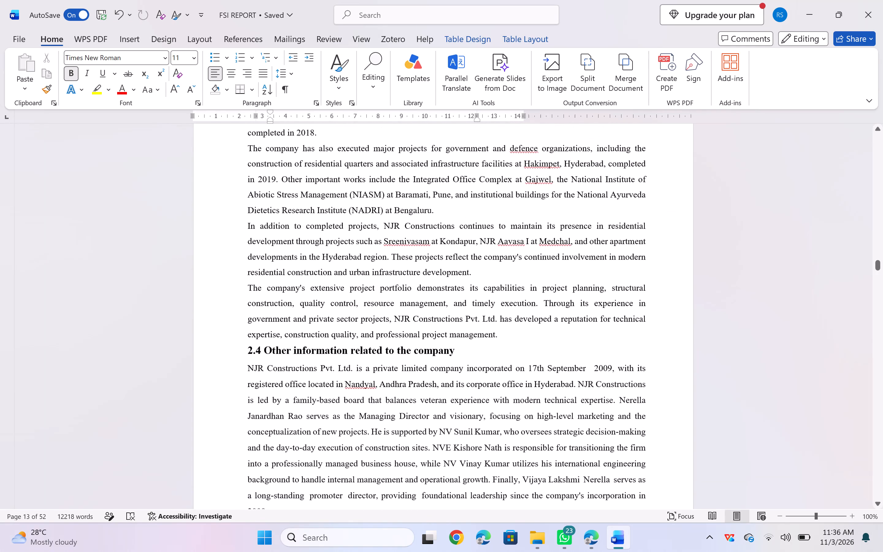
scroll(306, 369, down, 1)
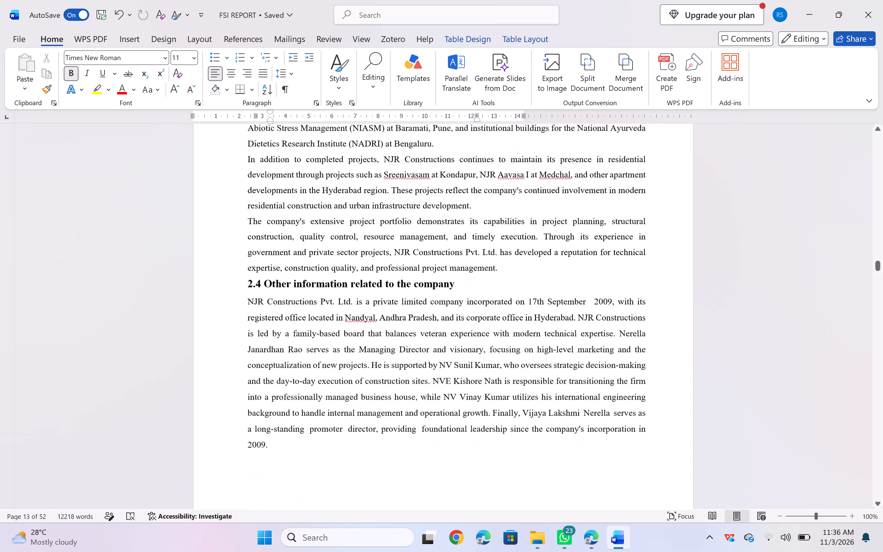
scroll(306, 369, down, 1)
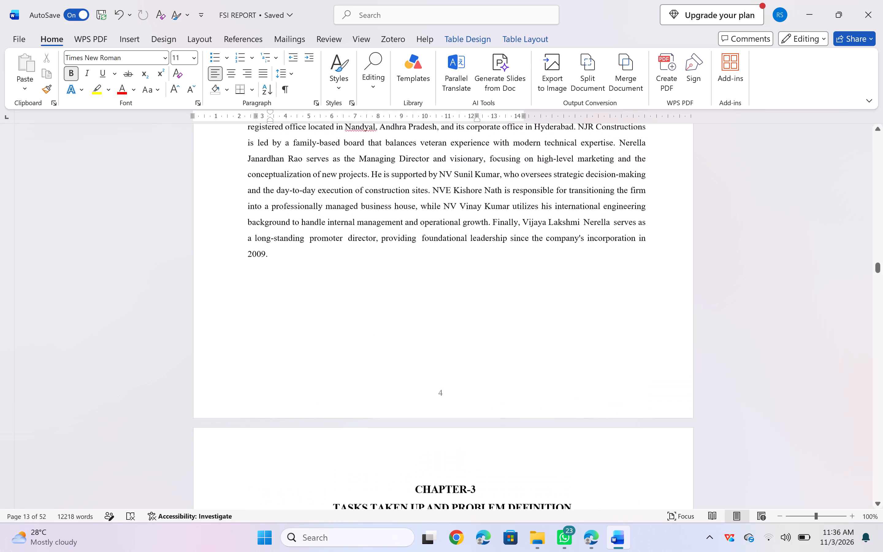
Review the opening of Chapter 3, covering sections 3.1 Task taken up and 3.2 Site Supervision.
scroll(306, 369, down, 1)
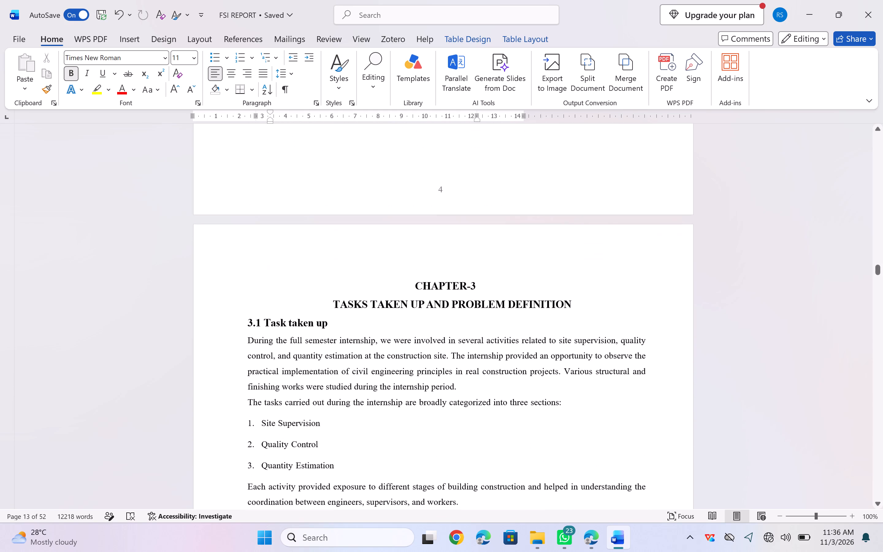
scroll(306, 369, down, 2)
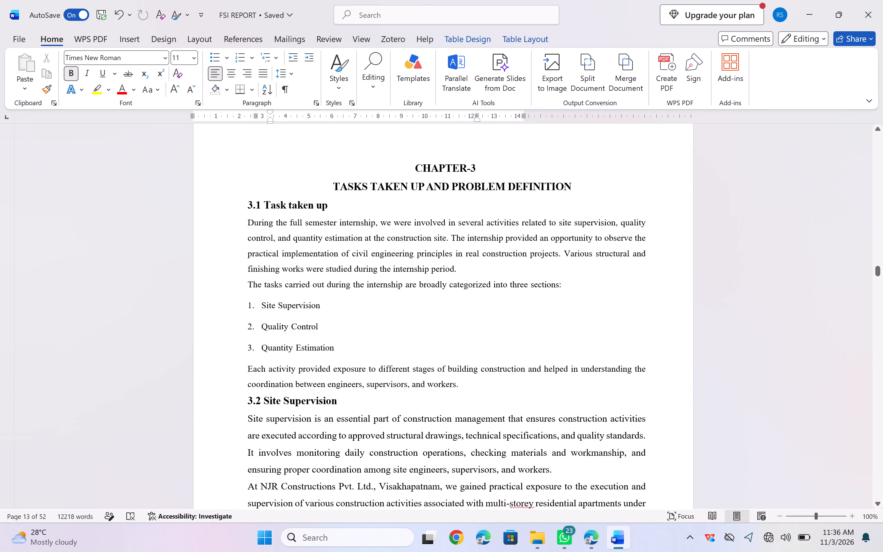
scroll(306, 369, down, 2)
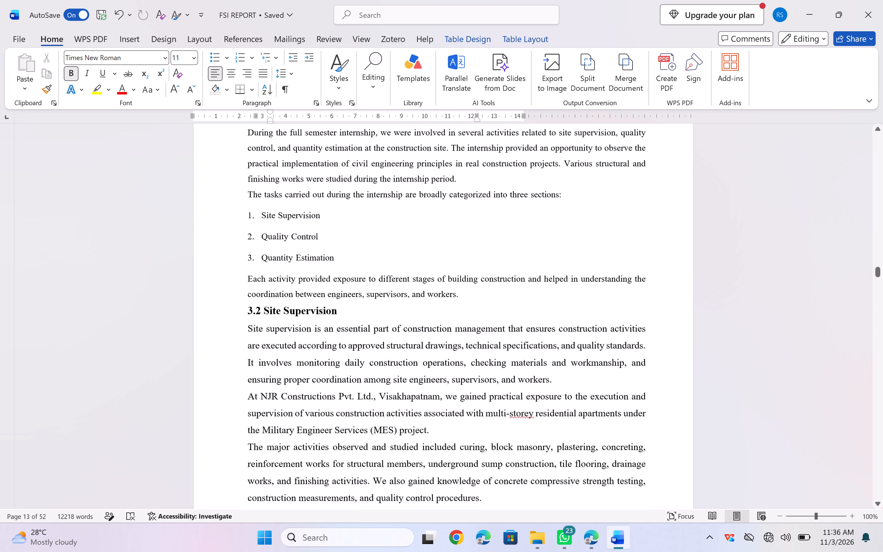
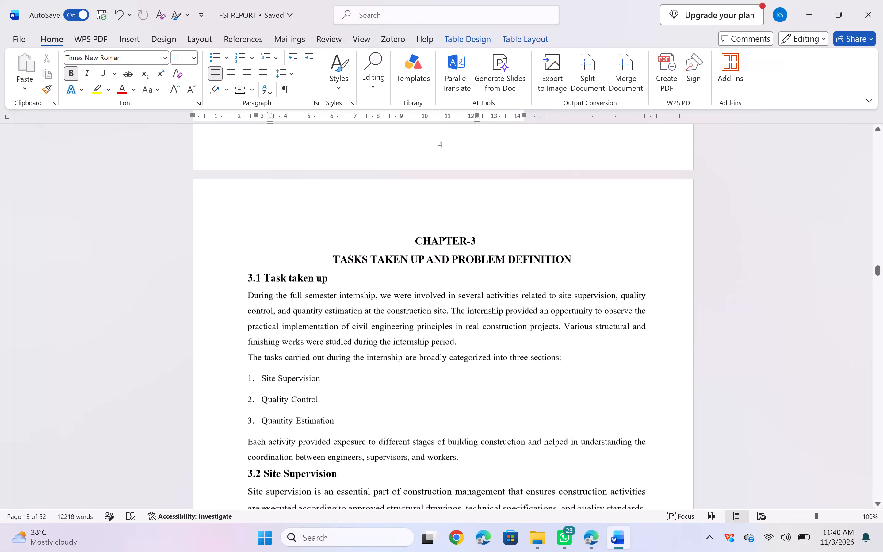
Review section 3.2 Site Supervision and subsection 3.2.1 Curing, including the figures and captions for Fig. 3.1 and Fig. 3.2.
scroll(307, 339, down, 2)
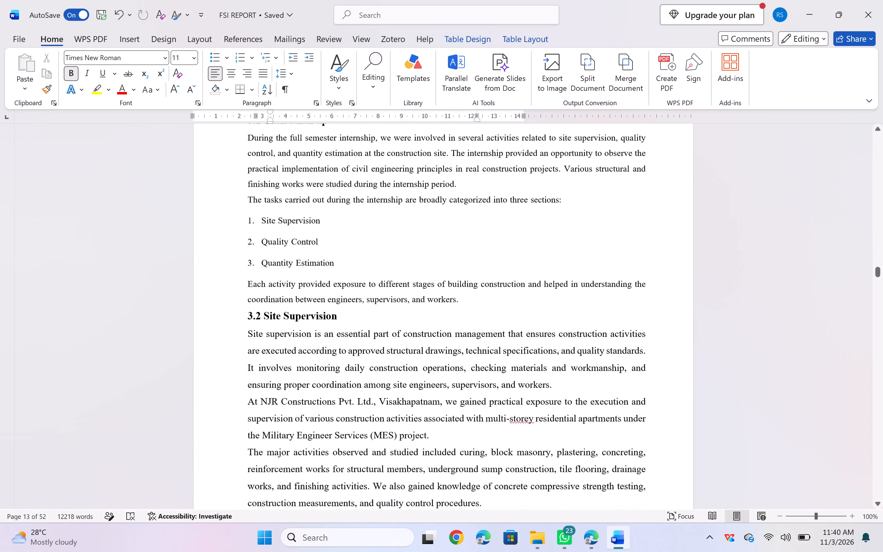
scroll(307, 339, down, 3)
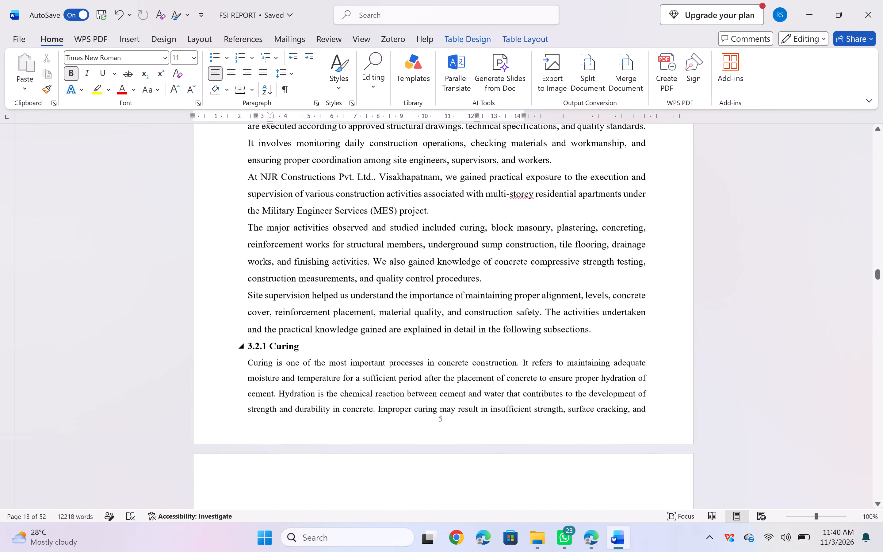
scroll(307, 339, down, 2)
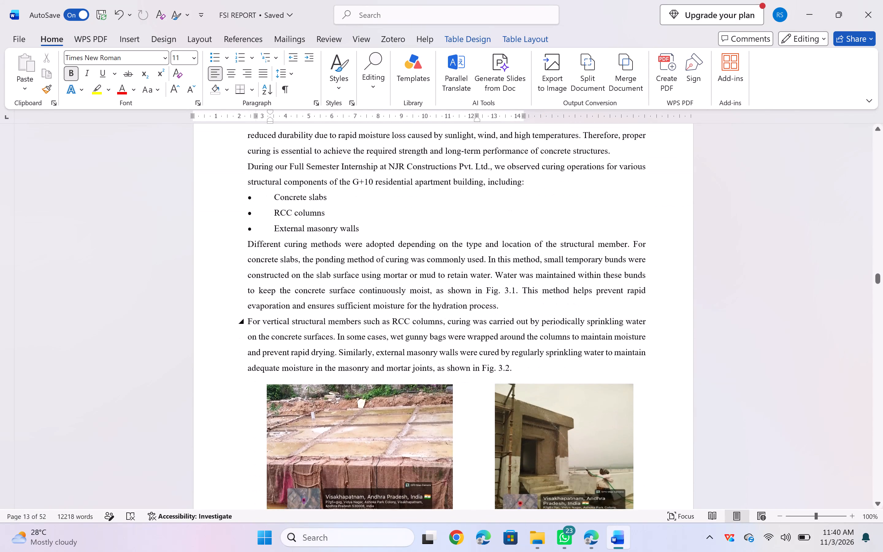
scroll(307, 339, down, 2)
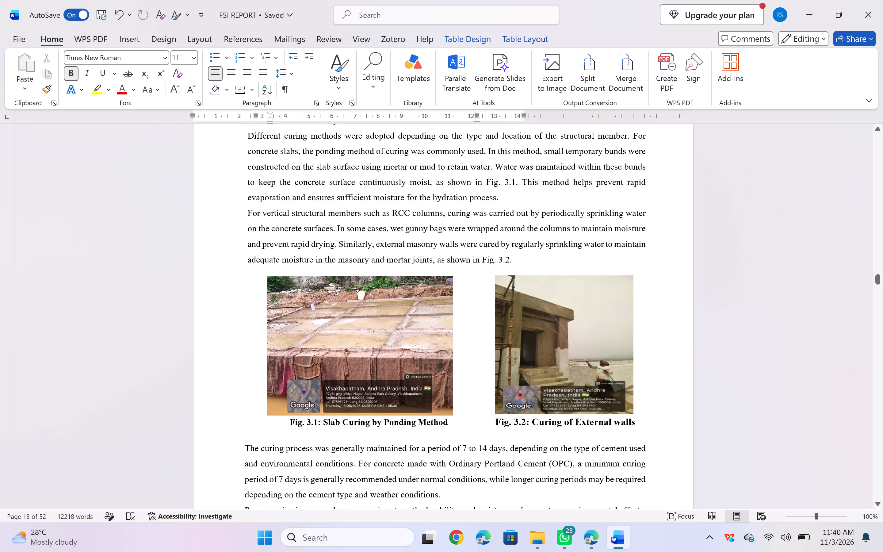
scroll(307, 339, down, 1)
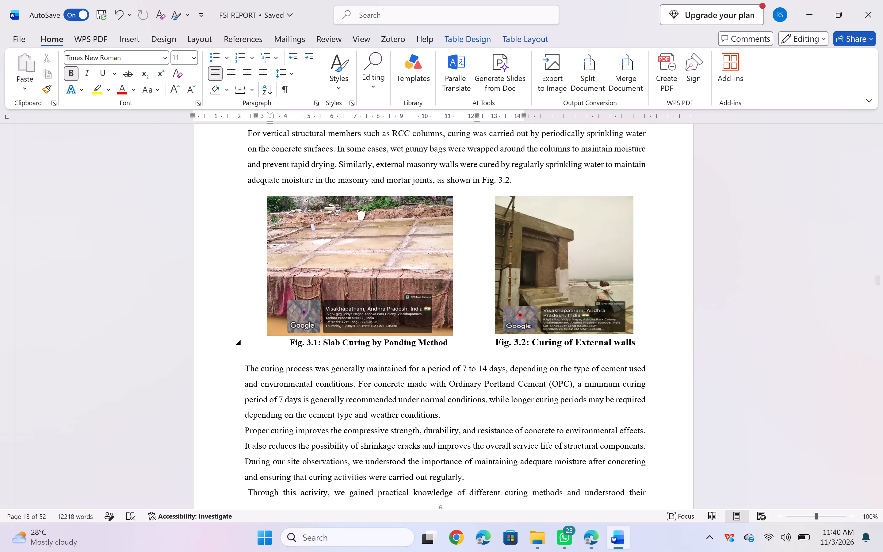
Examine the Fig. 3.1 slab curing and Fig. 3.2 external wall pictures on page 6, comparing their sizes.
click(362, 296)
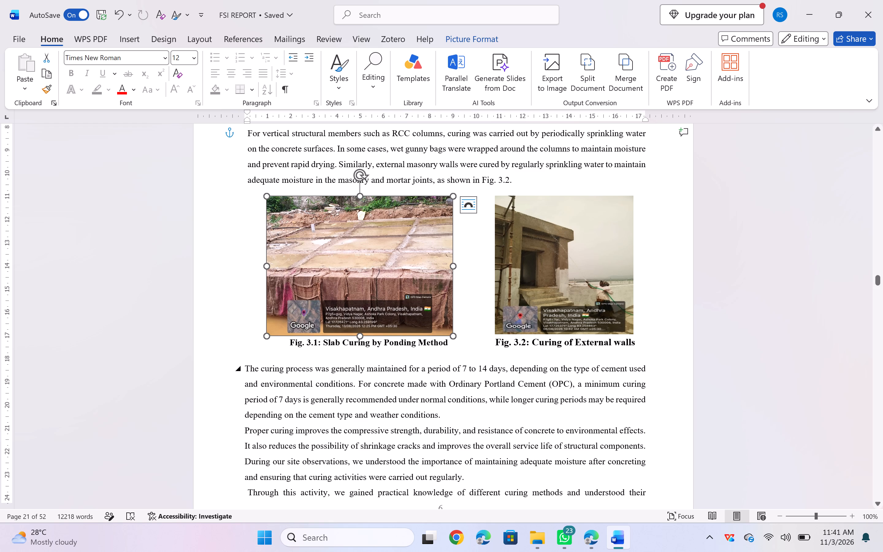
scroll(405, 403, down, 1)
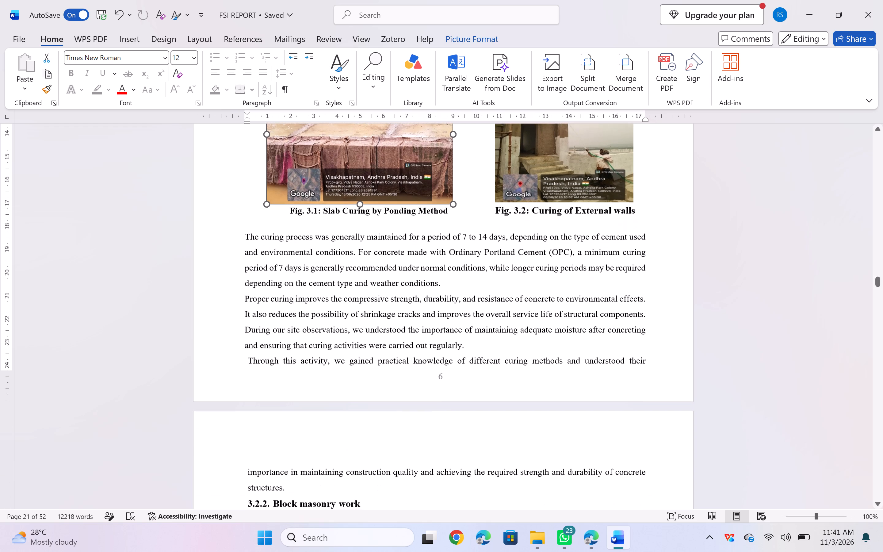
scroll(405, 403, up, 1)
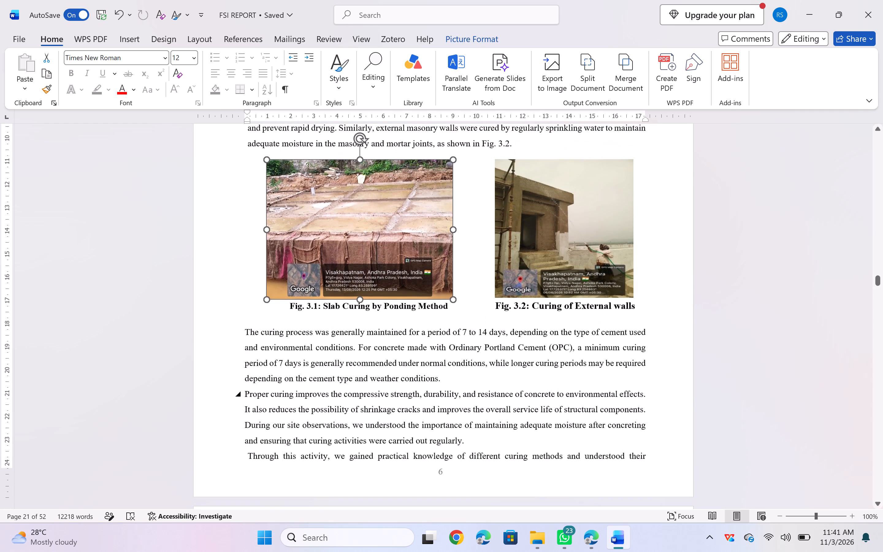
scroll(405, 403, up, 1)
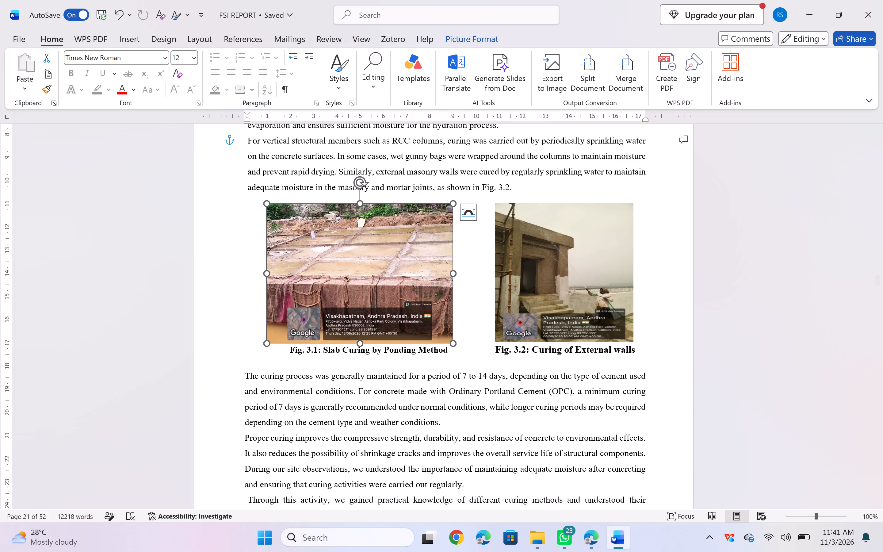
click(397, 267)
click(471, 42)
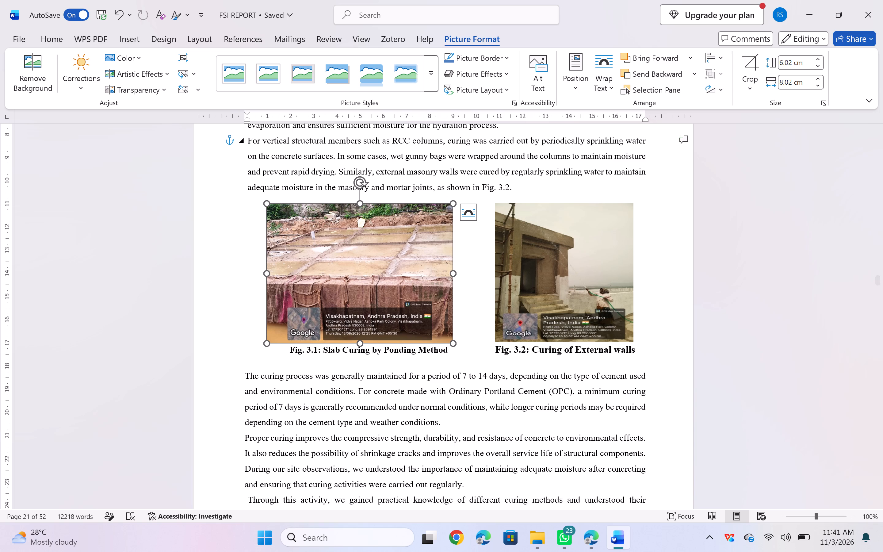
click(503, 88)
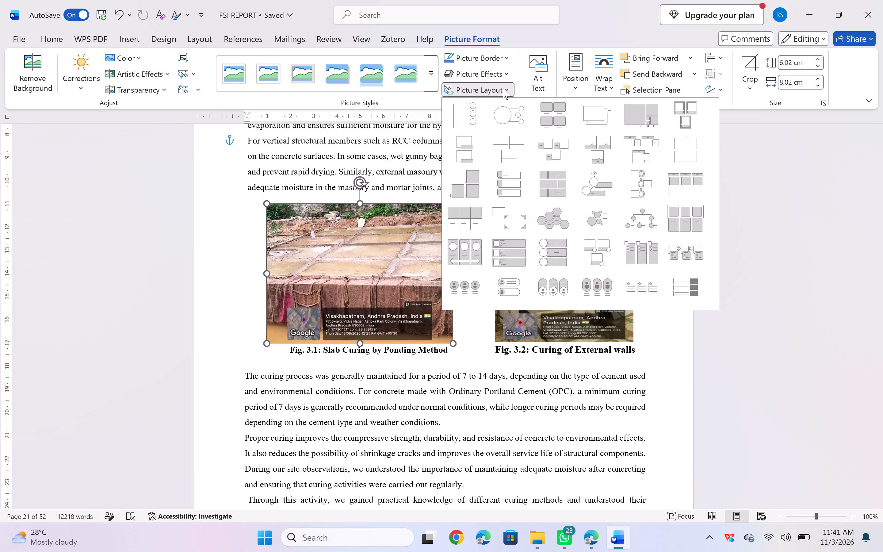
click(503, 88)
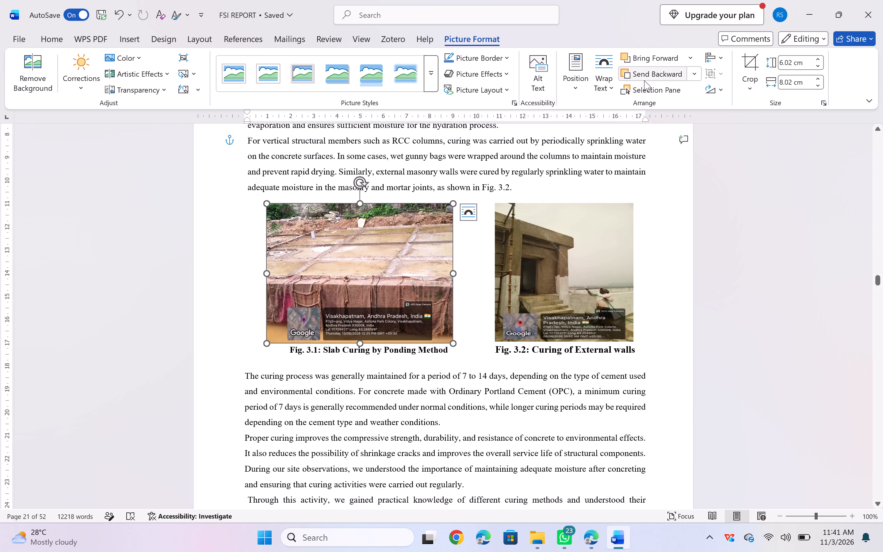
click(607, 234)
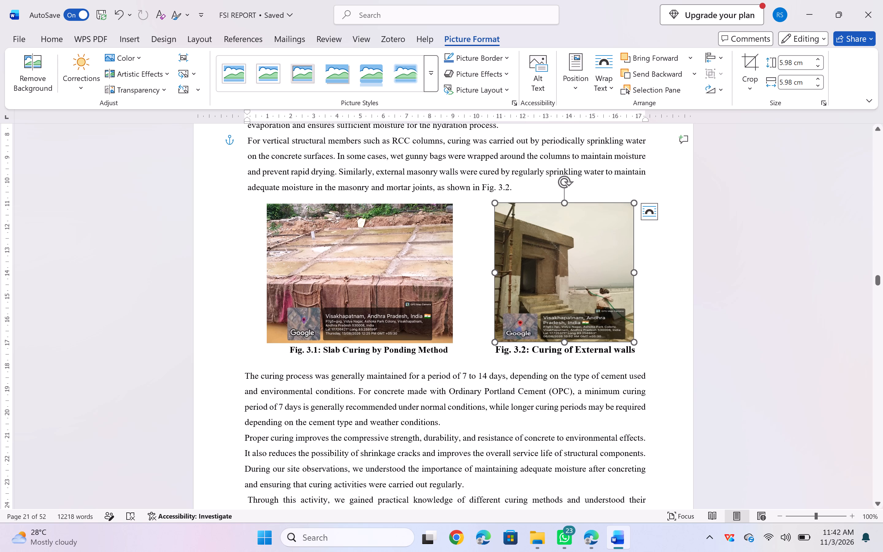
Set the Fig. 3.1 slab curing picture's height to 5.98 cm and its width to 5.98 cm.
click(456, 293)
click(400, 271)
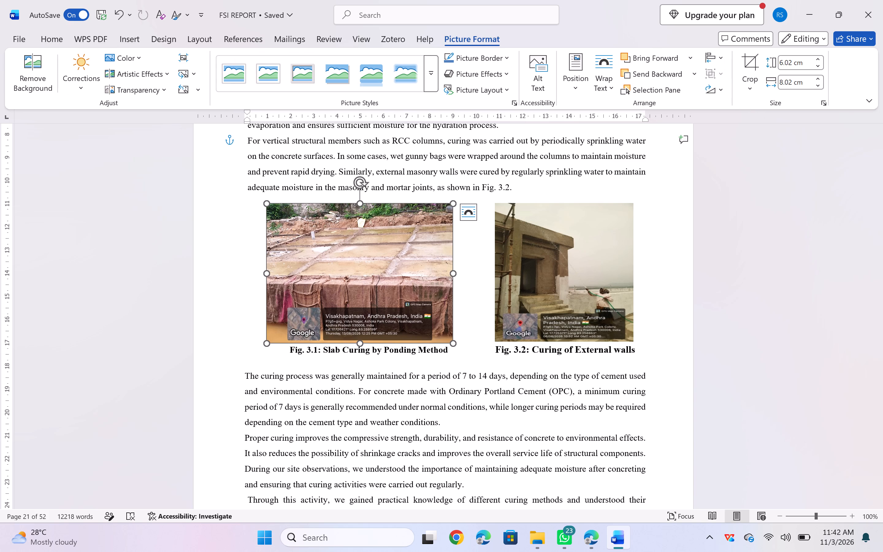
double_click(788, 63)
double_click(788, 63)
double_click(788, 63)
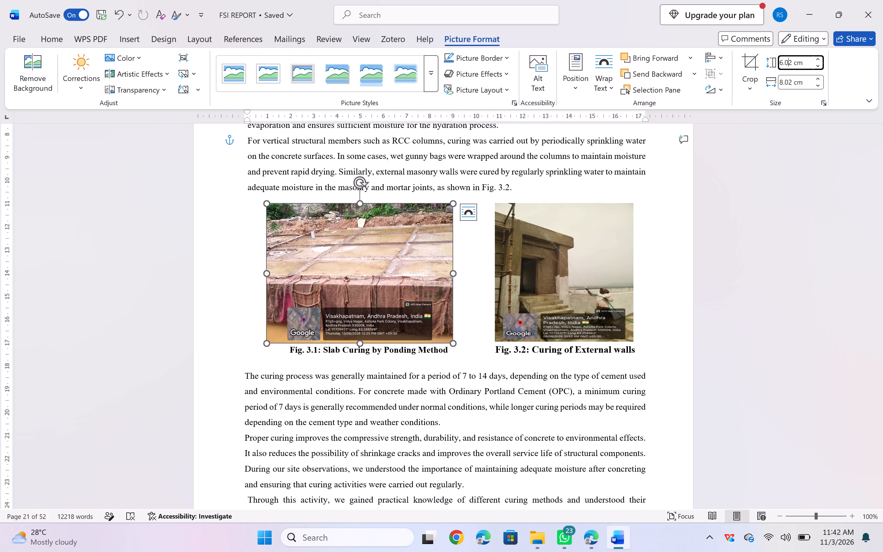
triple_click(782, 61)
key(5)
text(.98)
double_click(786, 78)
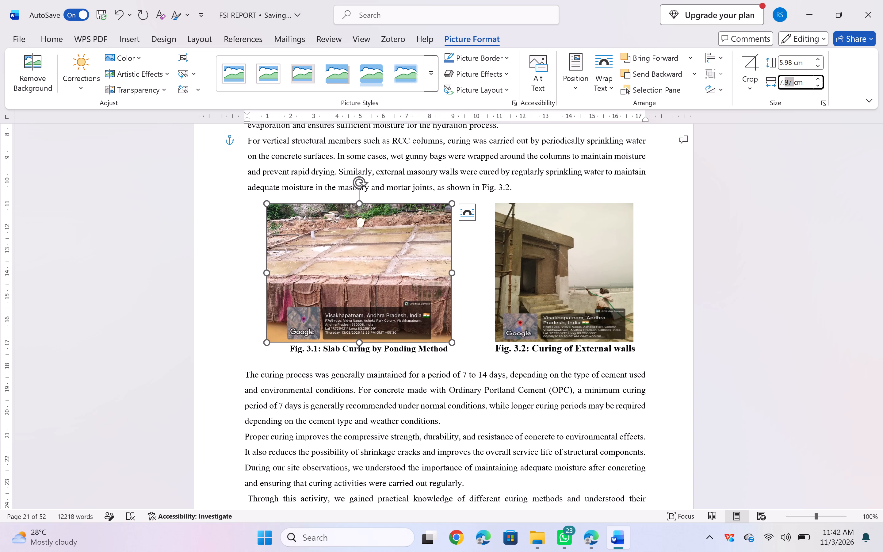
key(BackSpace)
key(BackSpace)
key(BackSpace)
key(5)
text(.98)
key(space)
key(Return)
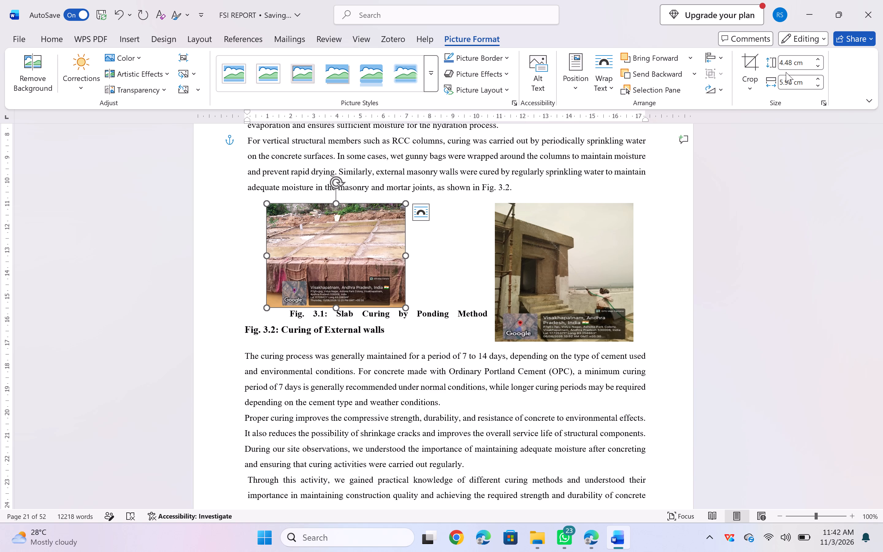
Re-enter 5.98 cm as the height and as the width of the Fig. 3.1 slab curing picture.
click(786, 63)
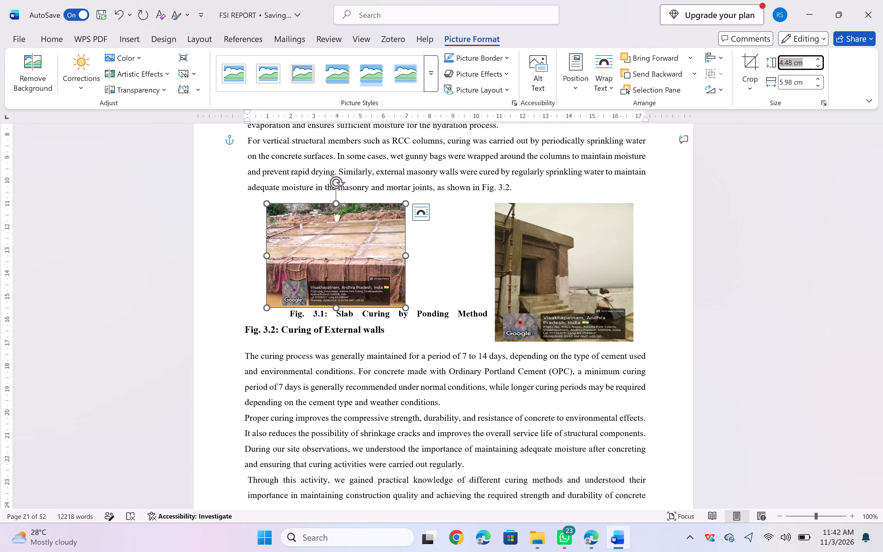
text(5.98)
key(Return)
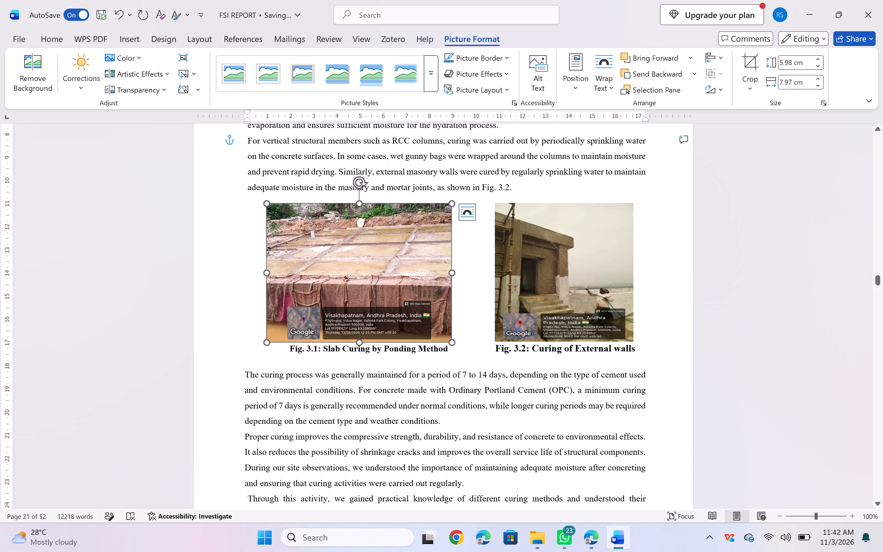
click(788, 82)
text(5.98)
key(Return)
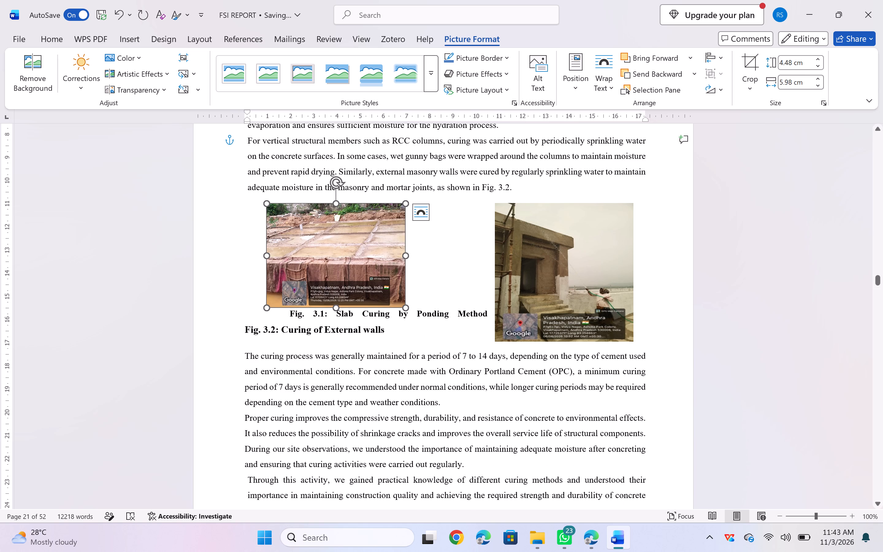
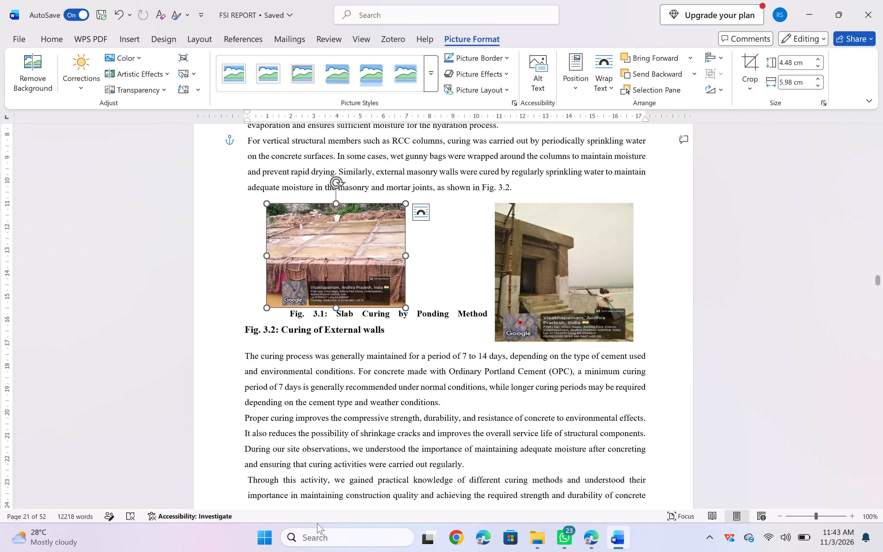
Put the computer to sleep, leaving the FSI report open.
click(263, 542)
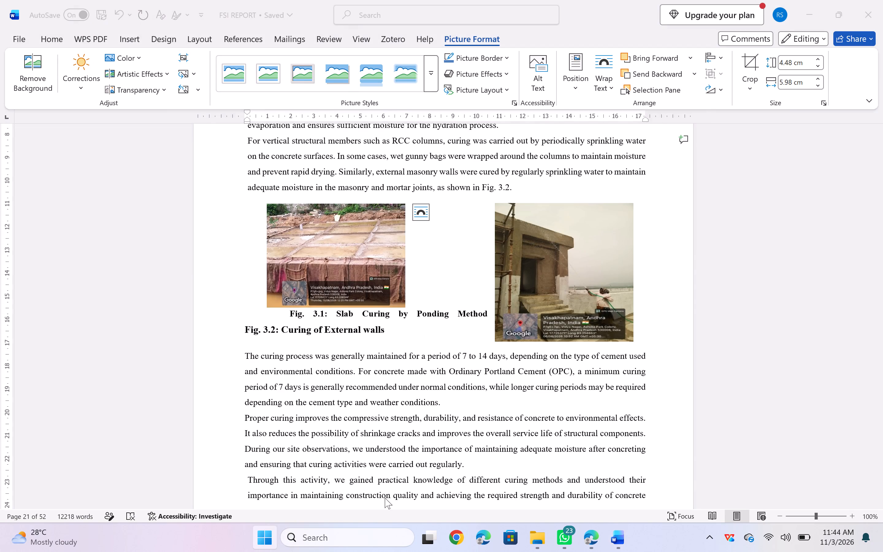
click(525, 491)
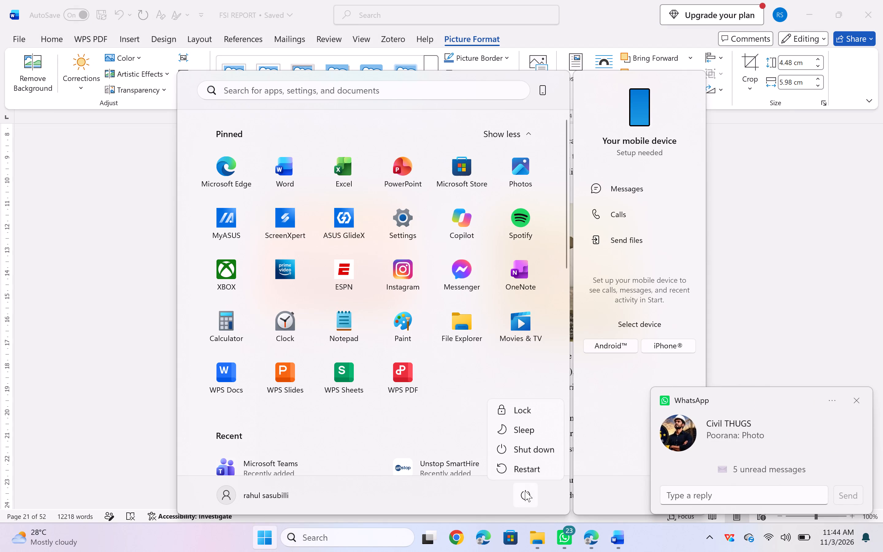
click(523, 430)
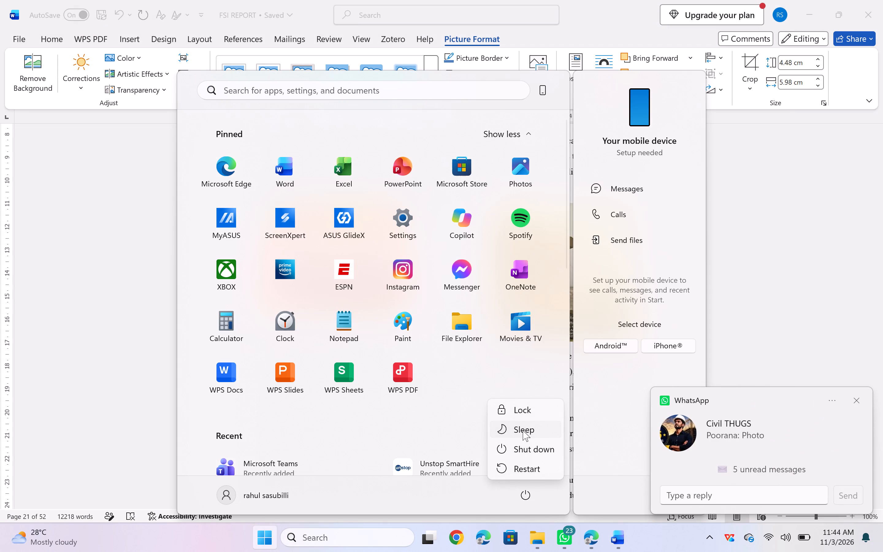
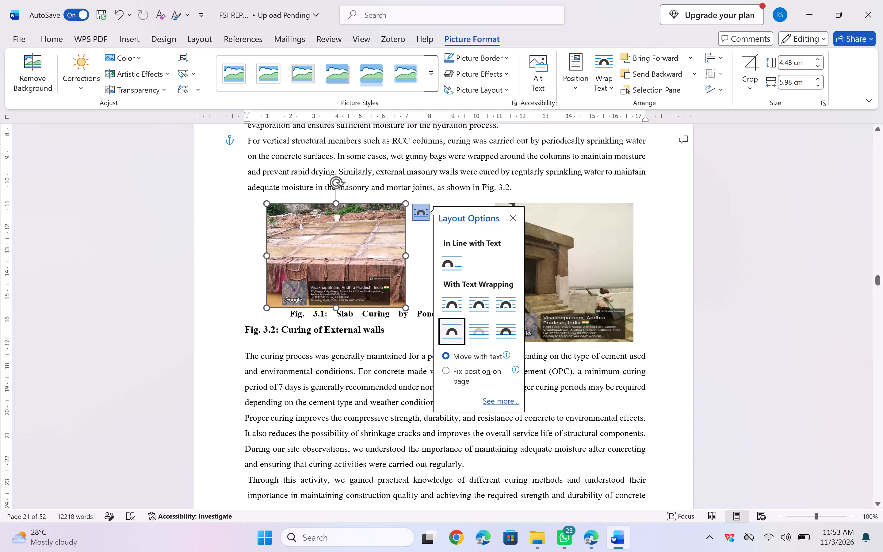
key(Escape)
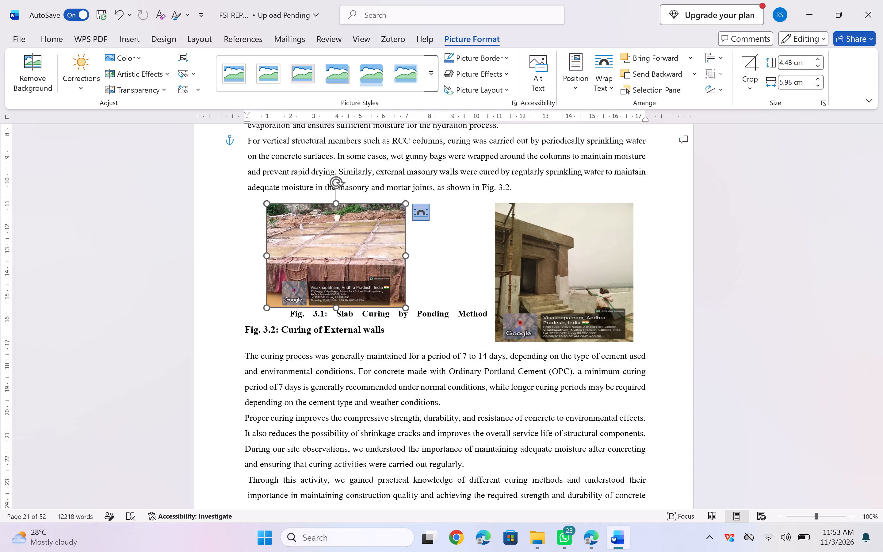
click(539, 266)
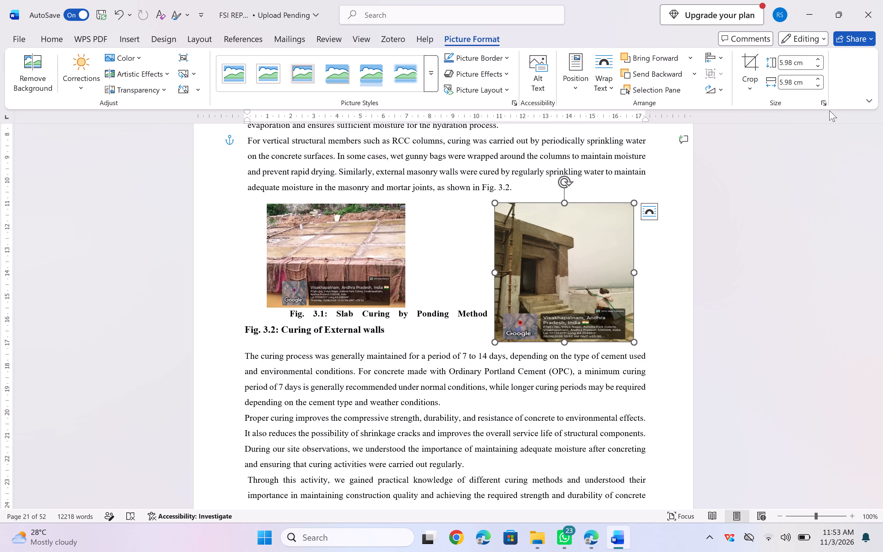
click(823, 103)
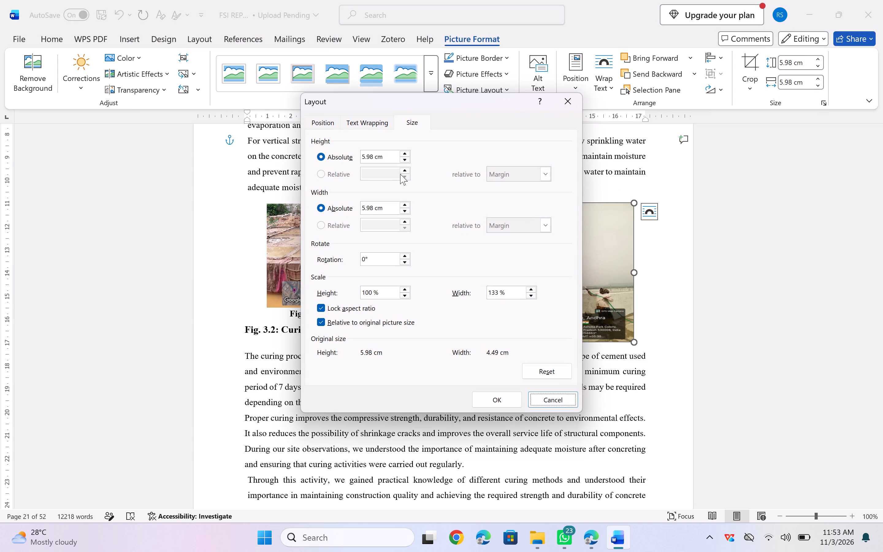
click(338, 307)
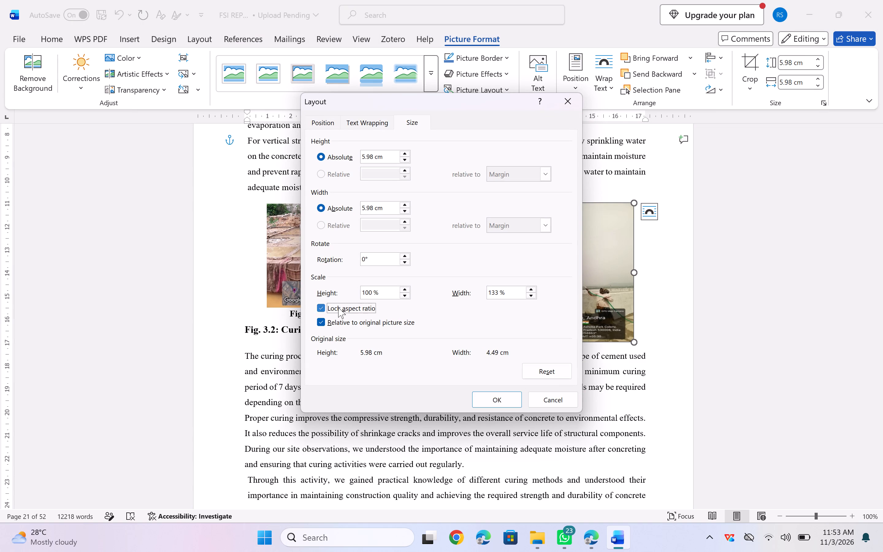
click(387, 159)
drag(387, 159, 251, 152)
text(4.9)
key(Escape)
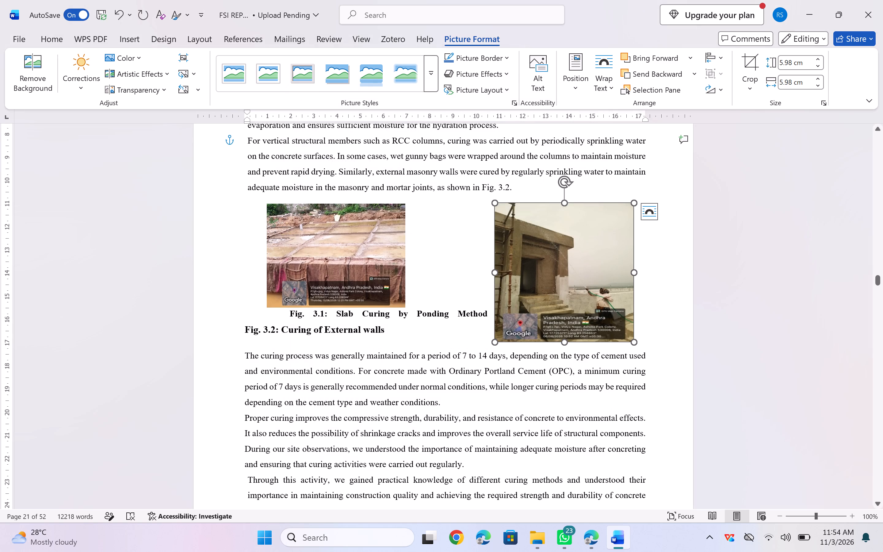
Unlock the aspect ratio of the Fig. 3.1 slab curing picture and set its height to 5.98 cm to match Fig. 3.2.
click(350, 258)
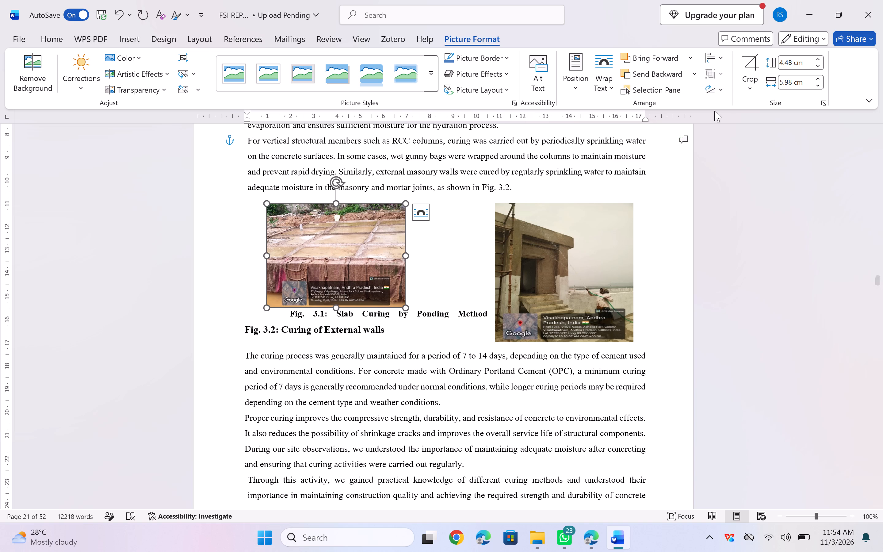
click(823, 102)
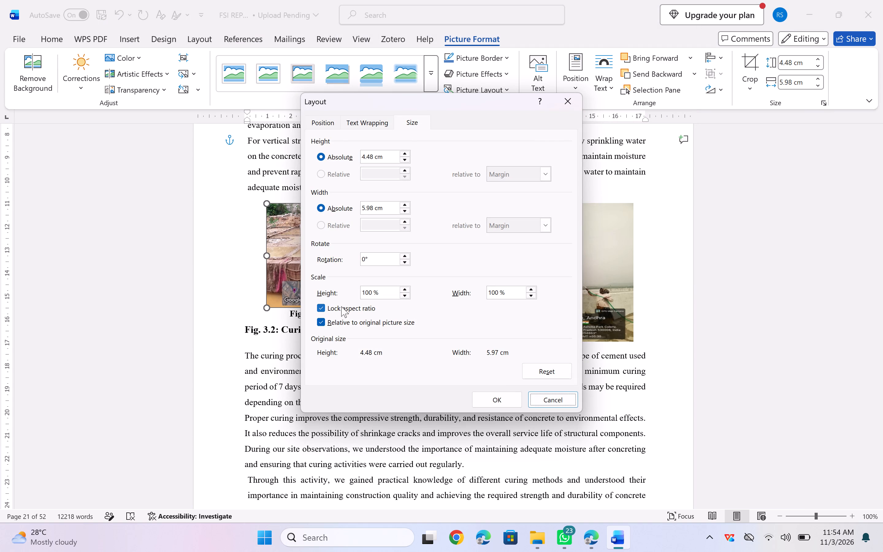
click(323, 305)
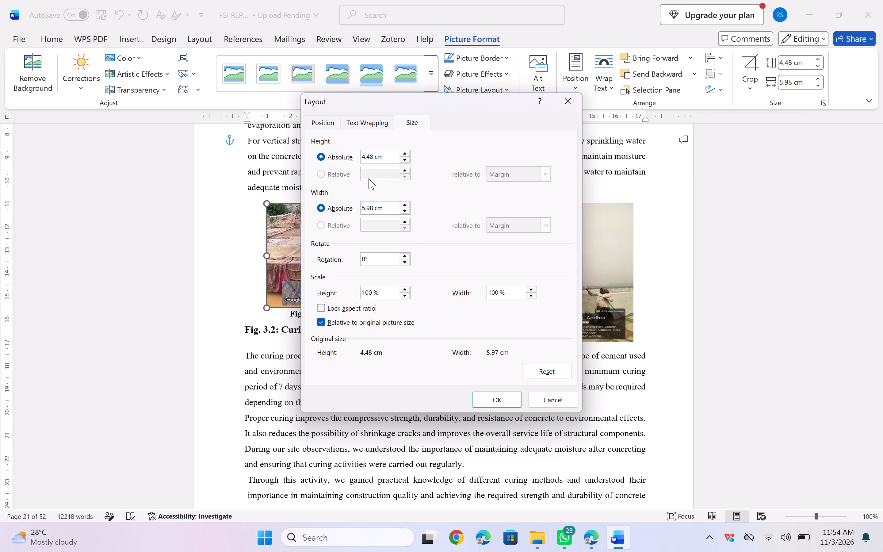
drag(388, 157, 279, 159)
key(5)
key(period)
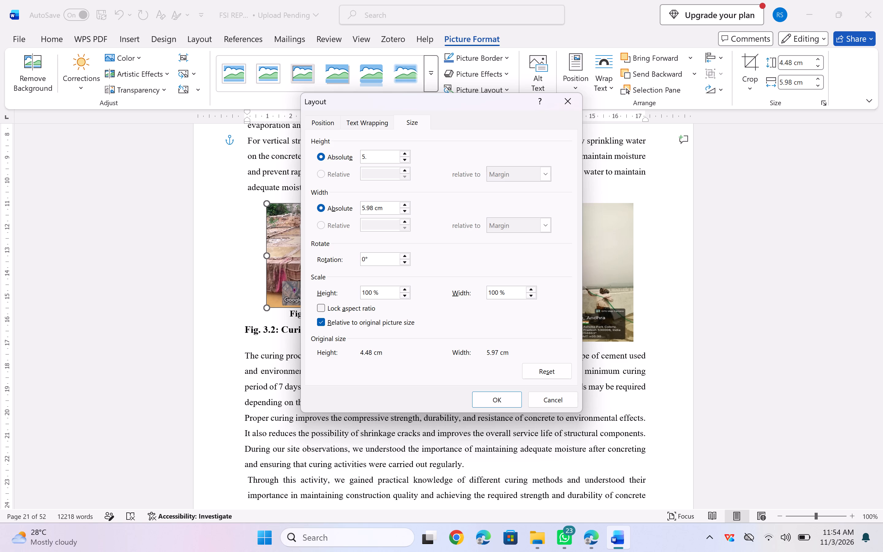
text(98)
click(503, 401)
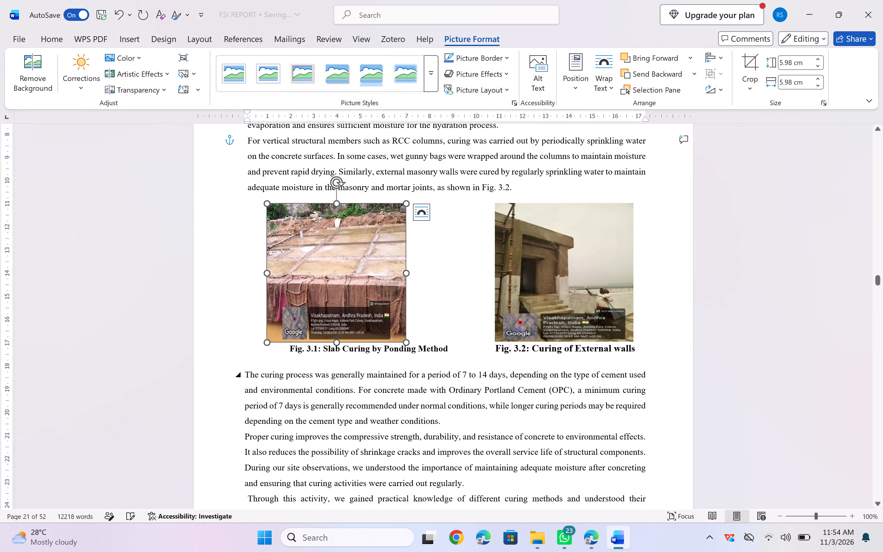
click(541, 310)
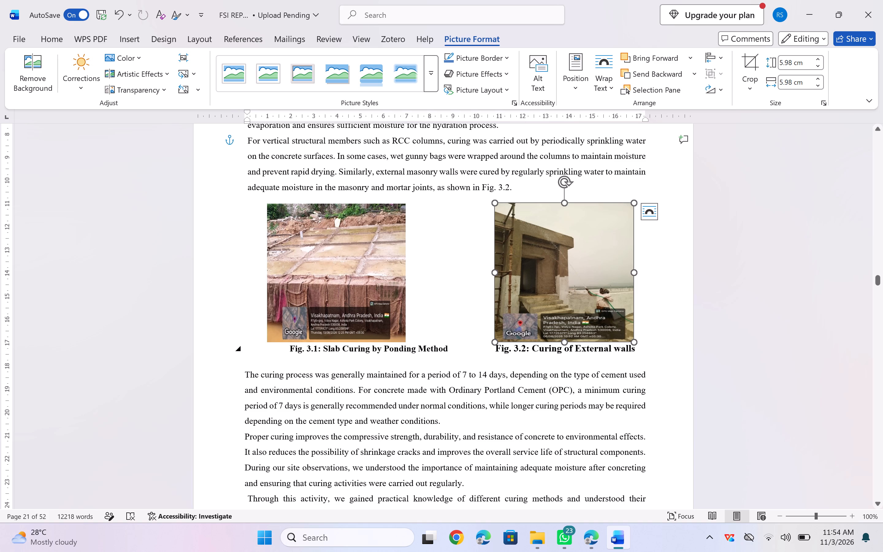
Remove the extra leading spaces before the Fig. 3.1 caption so it starts near the left edge of its picture.
click(287, 347)
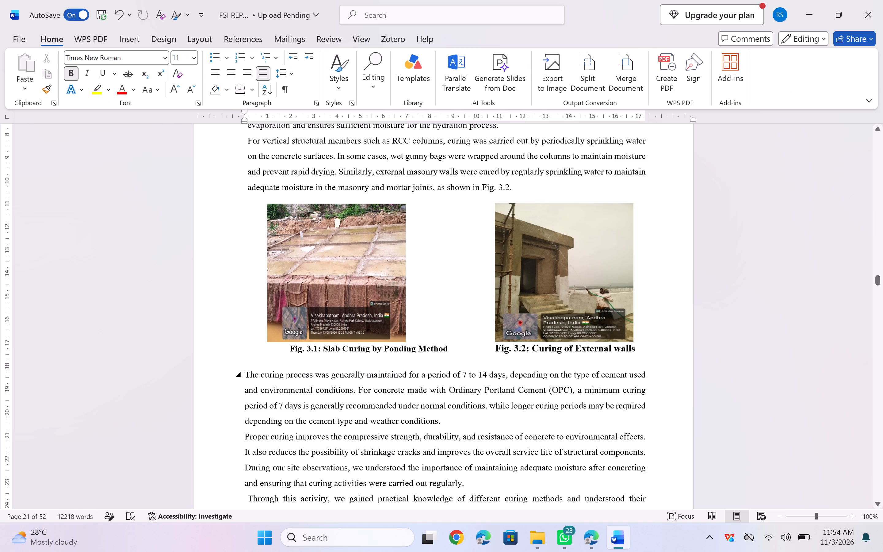
key(Right)
key(BackSpace)
key(BackSpace)
key(BackSpace)
key(BackSpace)
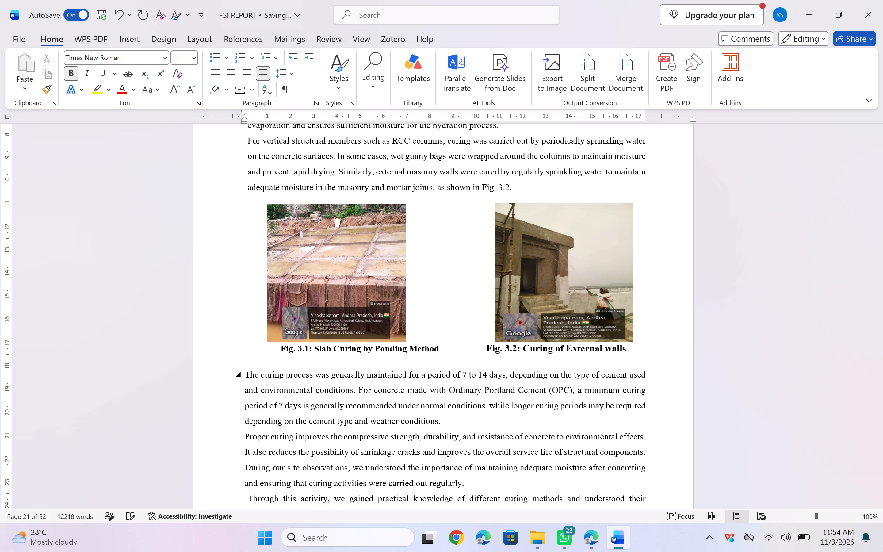
key(BackSpace)
key(BackSpace)
key(BackSpace)
key(BackSpace)
key(BackSpace)
key(BackSpace)
key(BackSpace)
key(BackSpace)
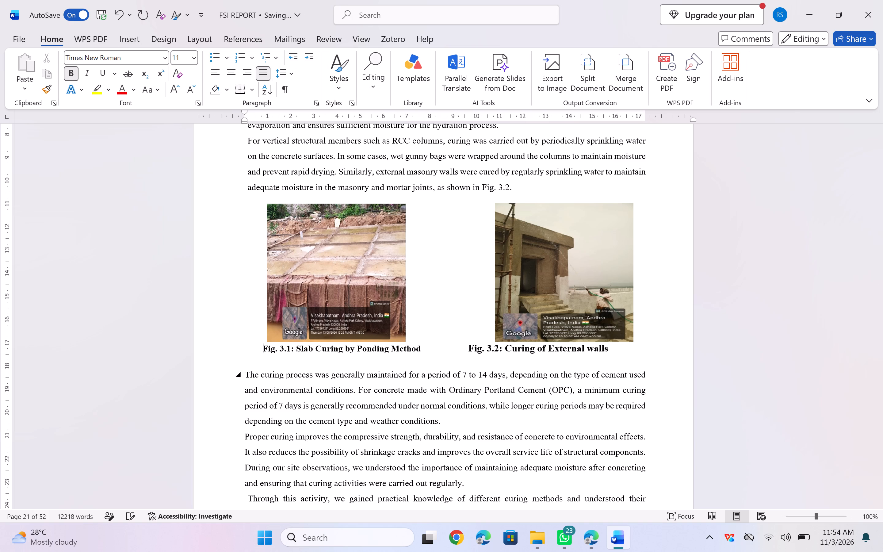
key(BackSpace)
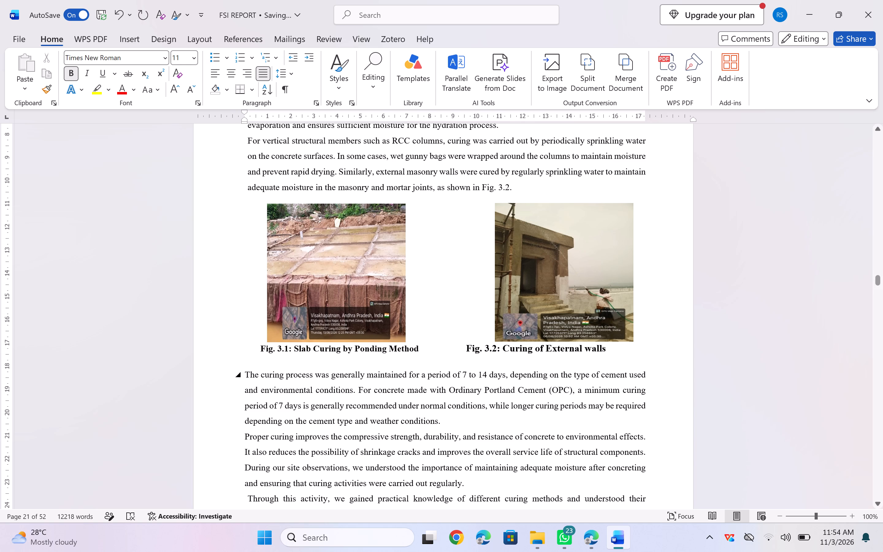
Add a tab and six spaces before the Fig. 3.2 caption to align it beneath the external walls picture.
click(466, 349)
key(Tab)
key(Tab)
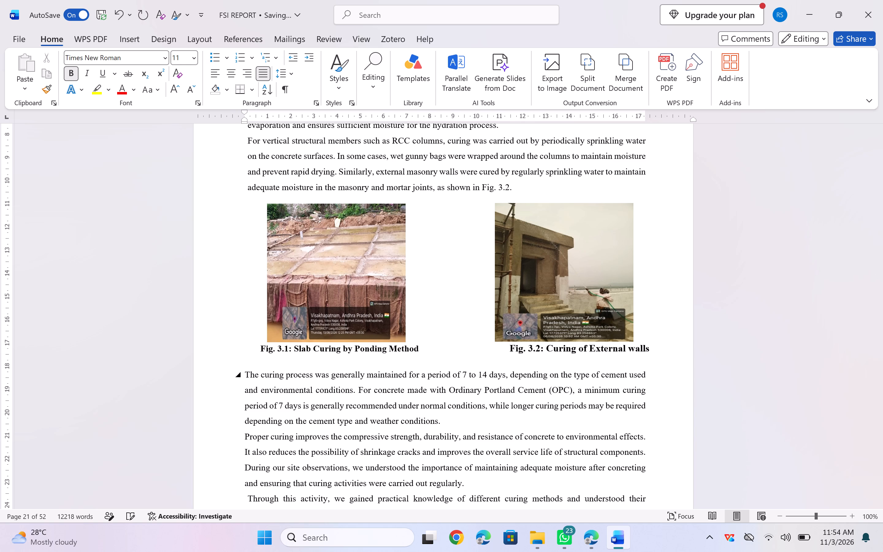
key(BackSpace)
key(space)
key(space)
key(space)
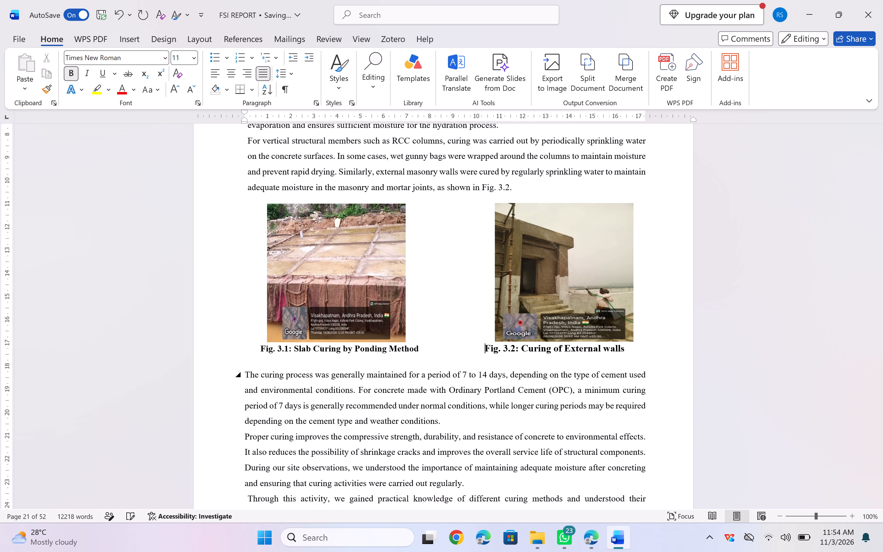
key(space)
key(space)
key(space)
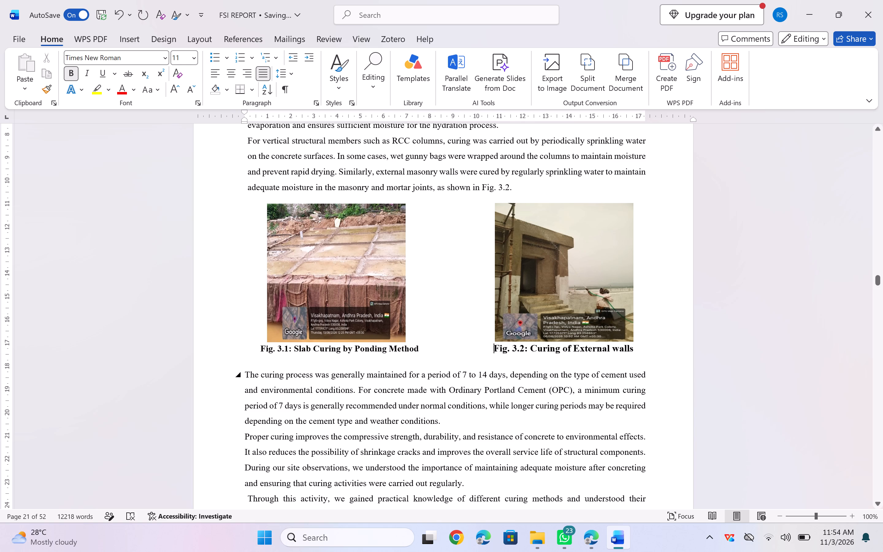
Save the FSI report.
key(ctrl+s)
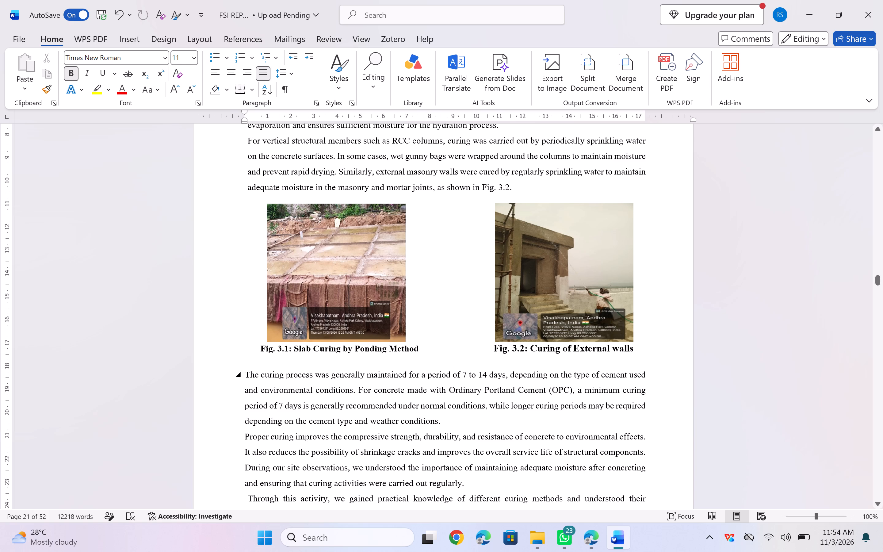
Review the curing, block masonry, plastering and concreting pages of Chapter 3, checking body text, Fig. 3.3 and Fig. 3.4.
scroll(439, 413, down, 1)
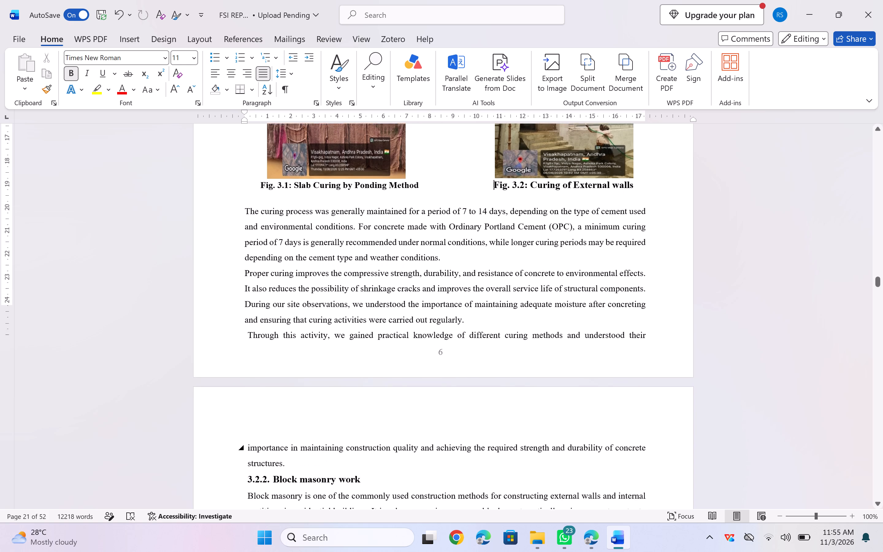
scroll(439, 413, down, 3)
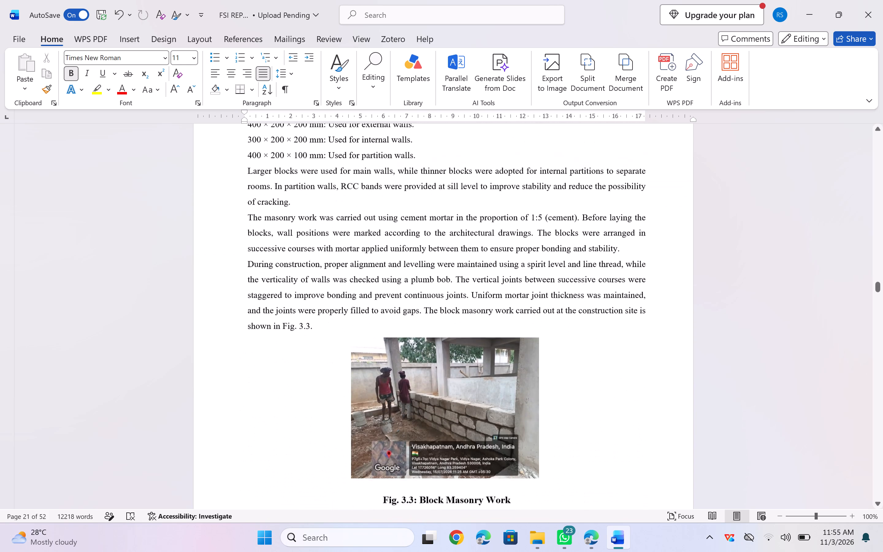
scroll(439, 413, down, 2)
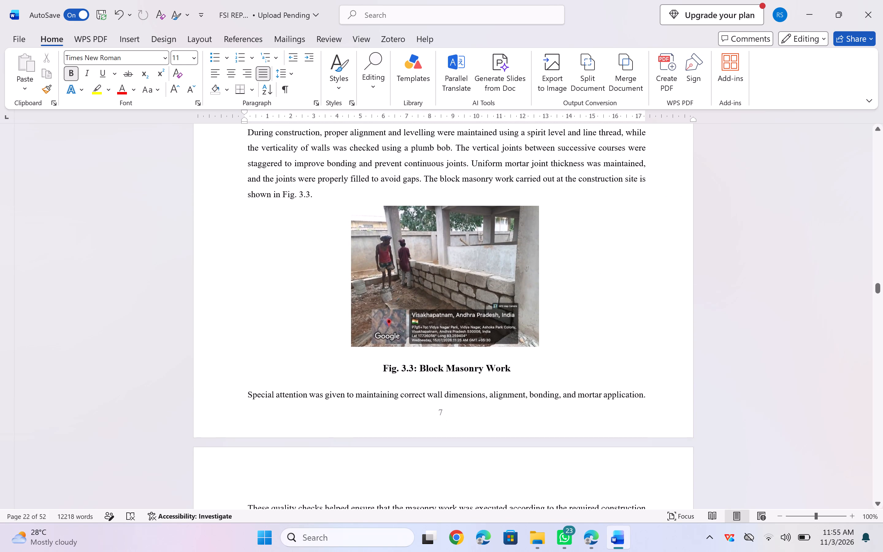
scroll(458, 317, up, 2)
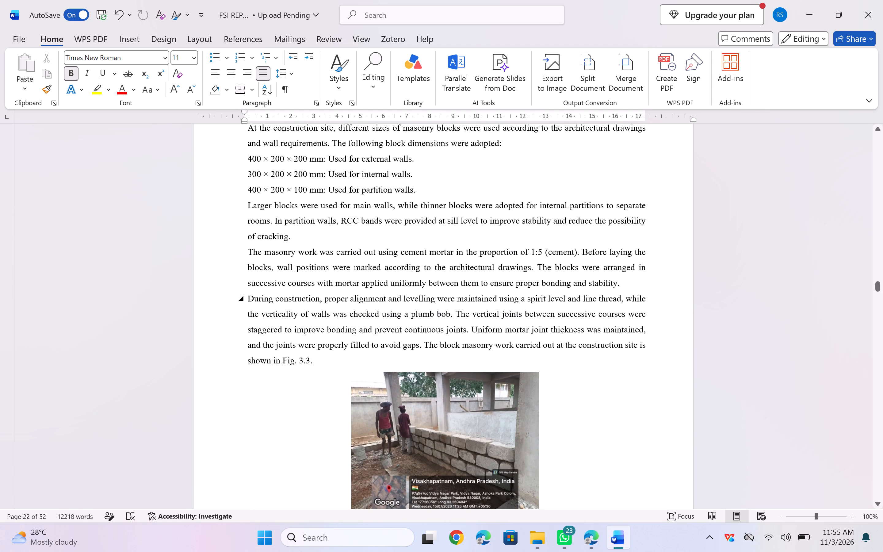
scroll(458, 317, down, 1)
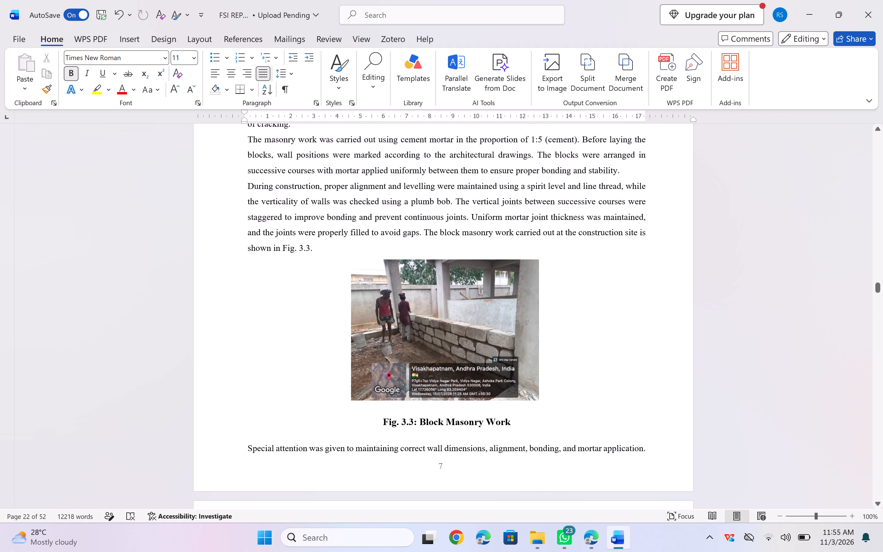
scroll(458, 317, down, 1)
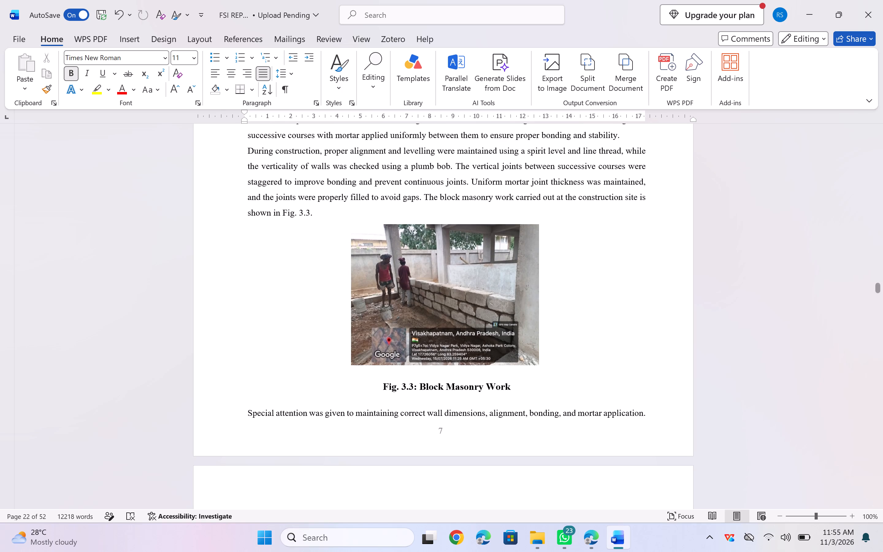
scroll(458, 317, down, 2)
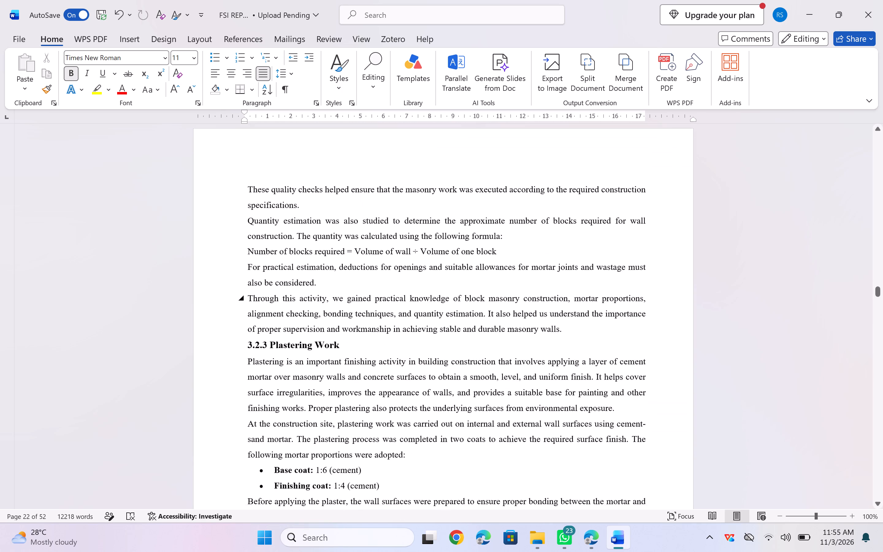
scroll(458, 317, down, 3)
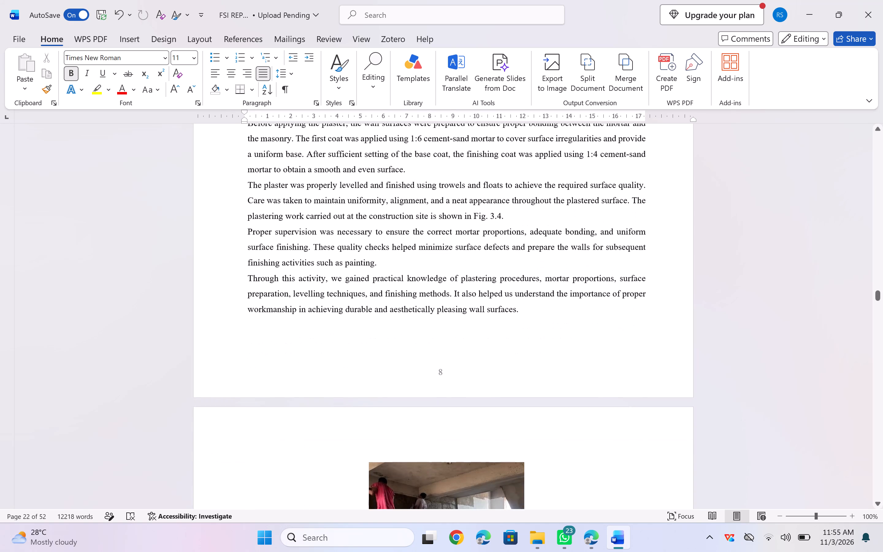
scroll(458, 317, down, 1)
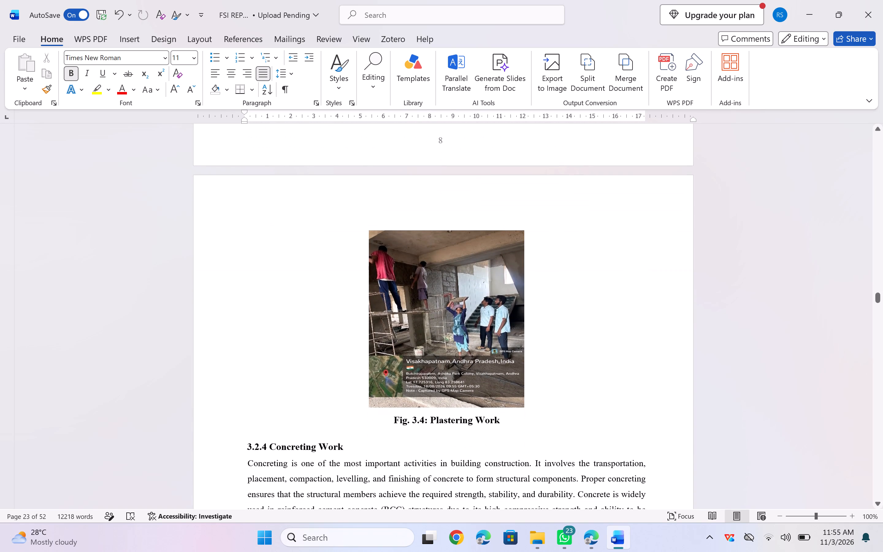
scroll(443, 341, down, 1)
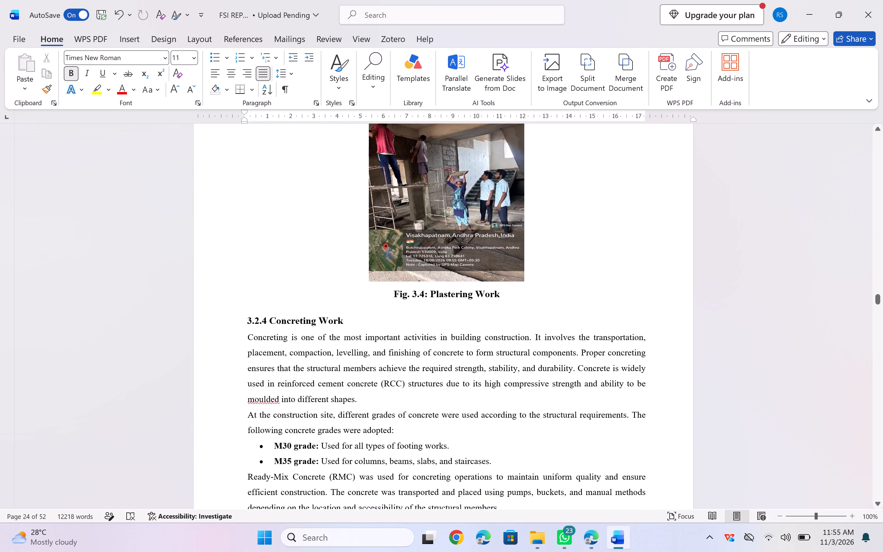
scroll(443, 341, down, 1)
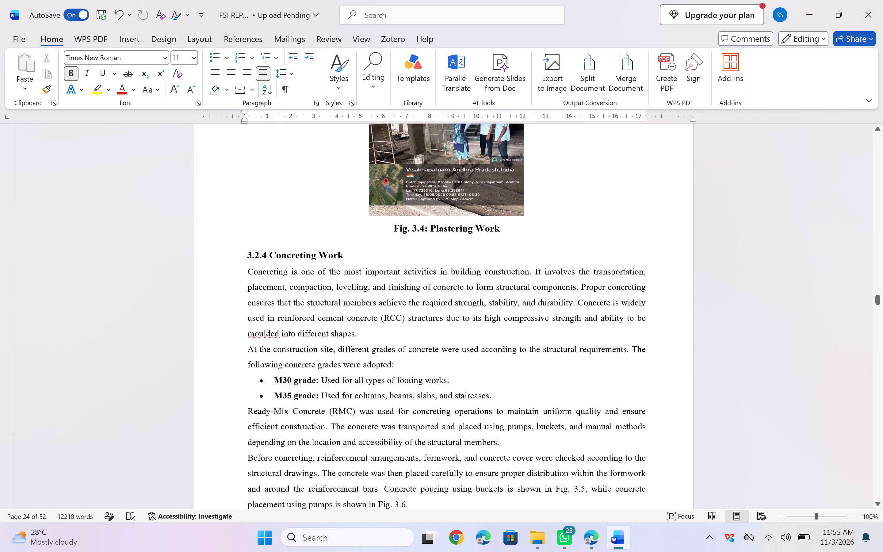
scroll(443, 341, down, 2)
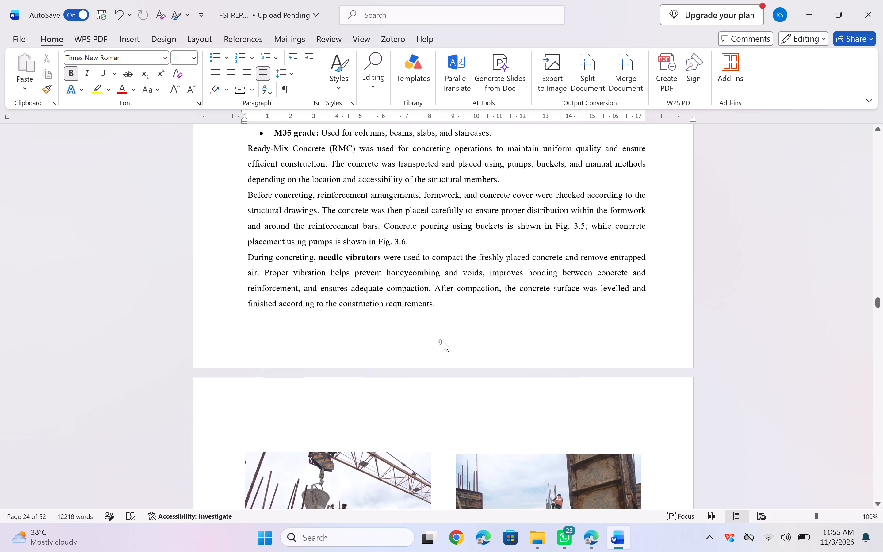
Remove the bold formatting from "needle vibrators" in the concreting paragraph of section 3.2.4.
triple_click(344, 256)
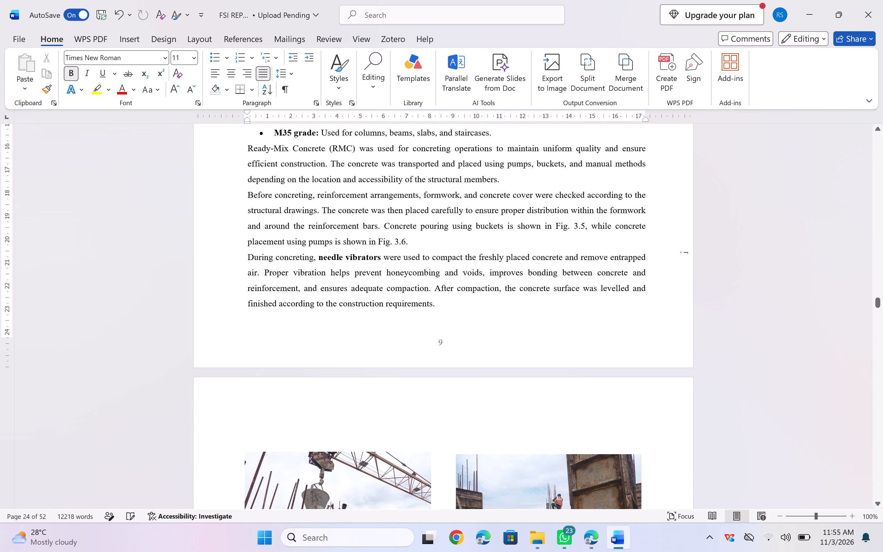
click(344, 256)
drag(350, 257, 329, 254)
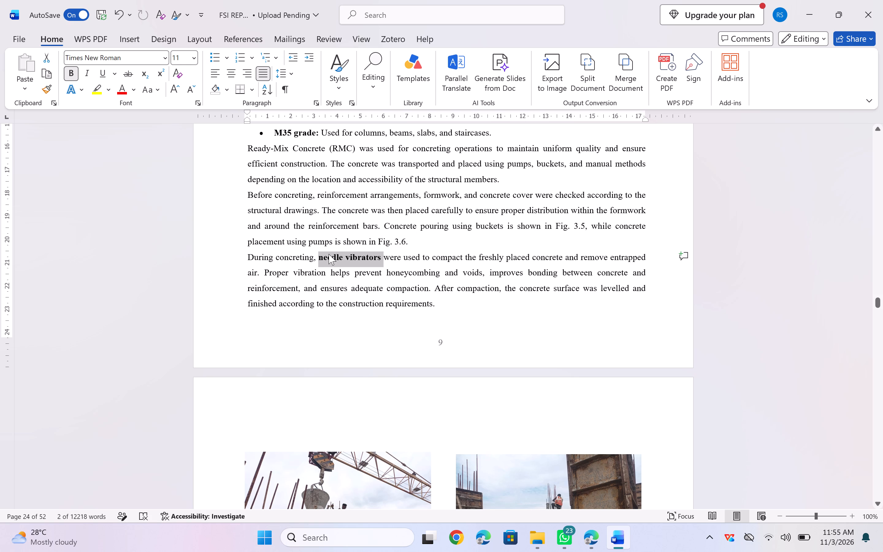
key(ctrl+b)
click(337, 257)
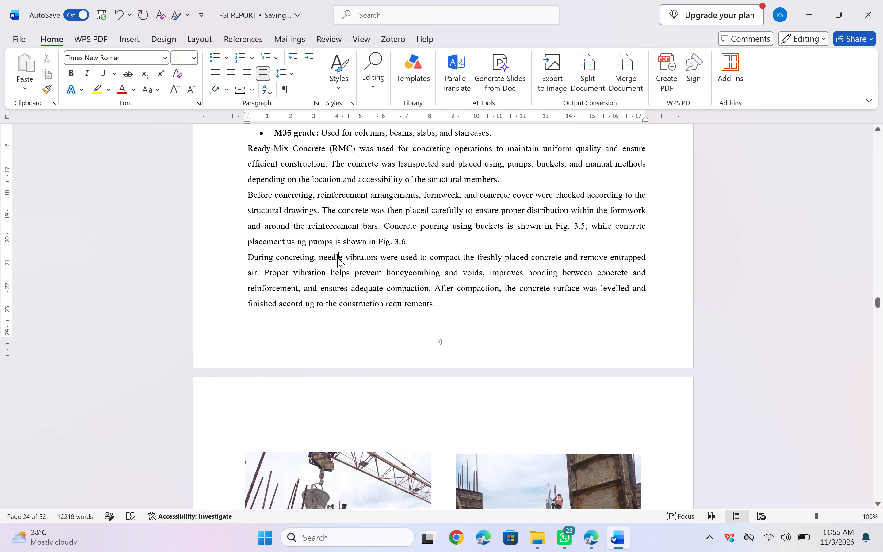
Review the concrete pouring figures and section 3.2.5 Column Reinforcement Work, checking text formatting and Figs. 3.5 to 3.8.
scroll(346, 298, down, 2)
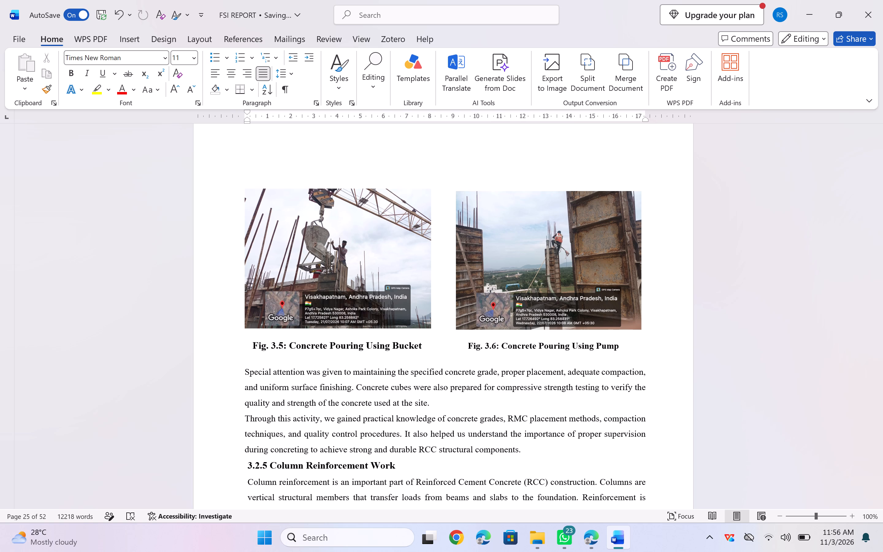
scroll(336, 337, down, 4)
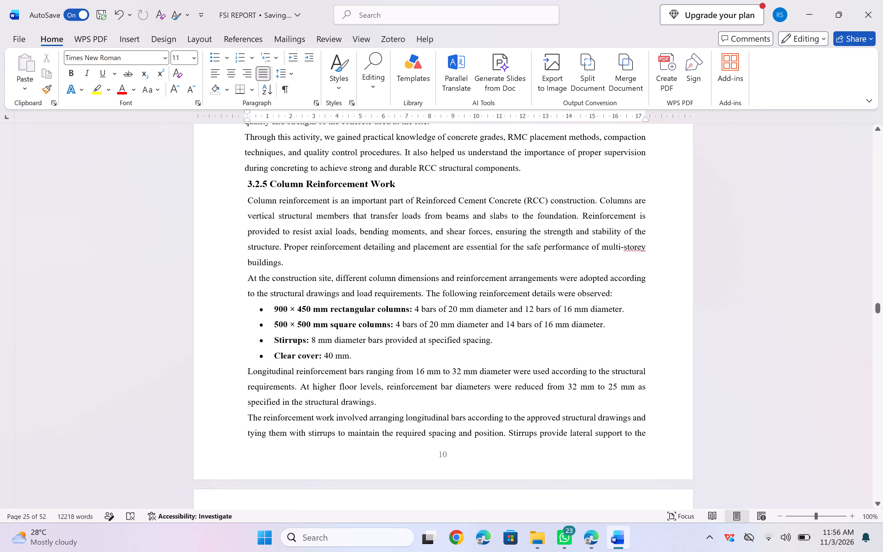
scroll(341, 366, down, 2)
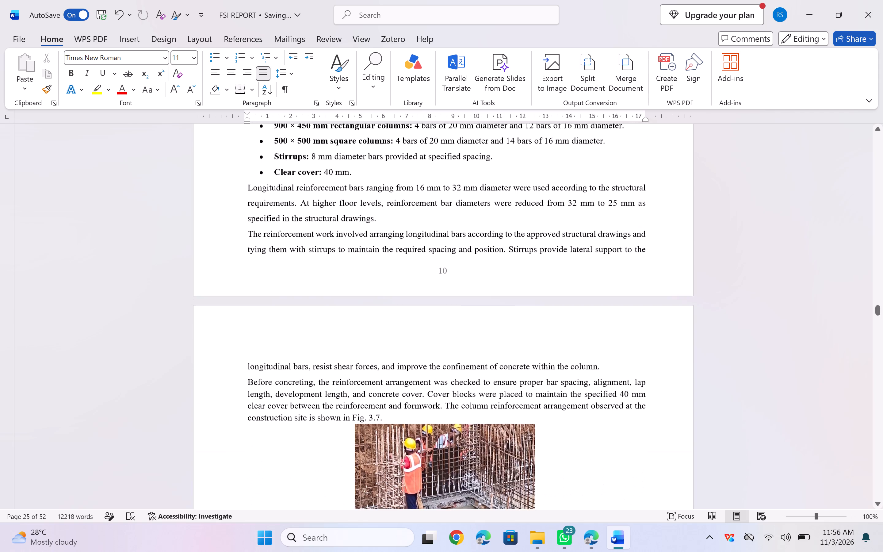
scroll(341, 366, down, 3)
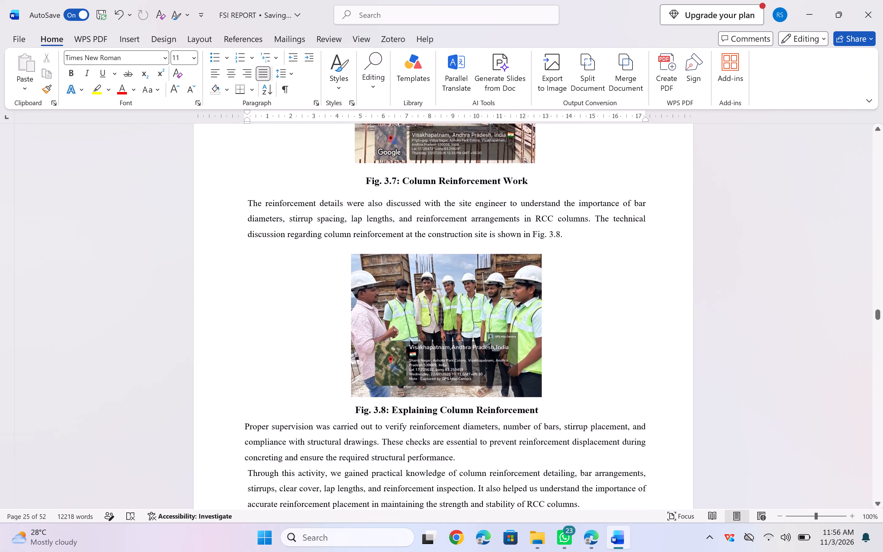
scroll(341, 366, down, 4)
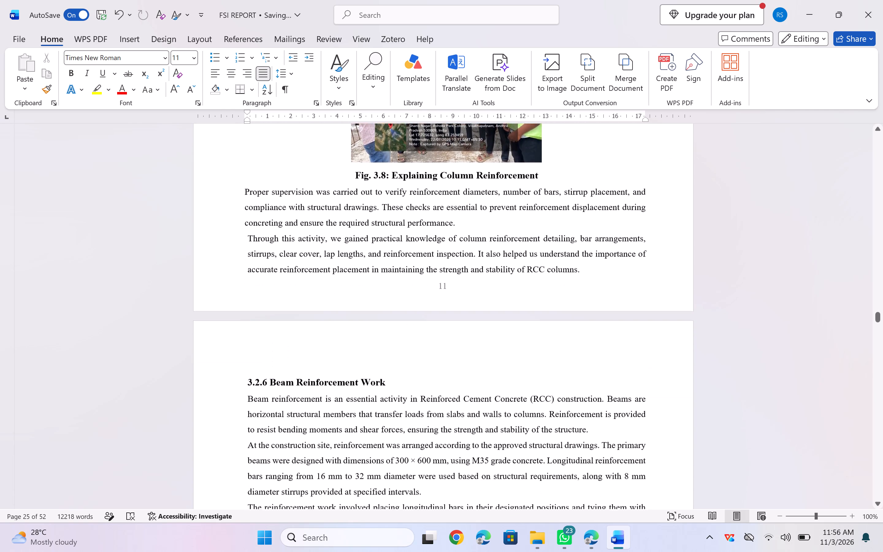
Review the beam, slab and staircase reinforcement sections 3.2.6 to 3.2.8, checking text, pictures and captions of Figs. 3.9 to 3.12.
scroll(341, 366, down, 3)
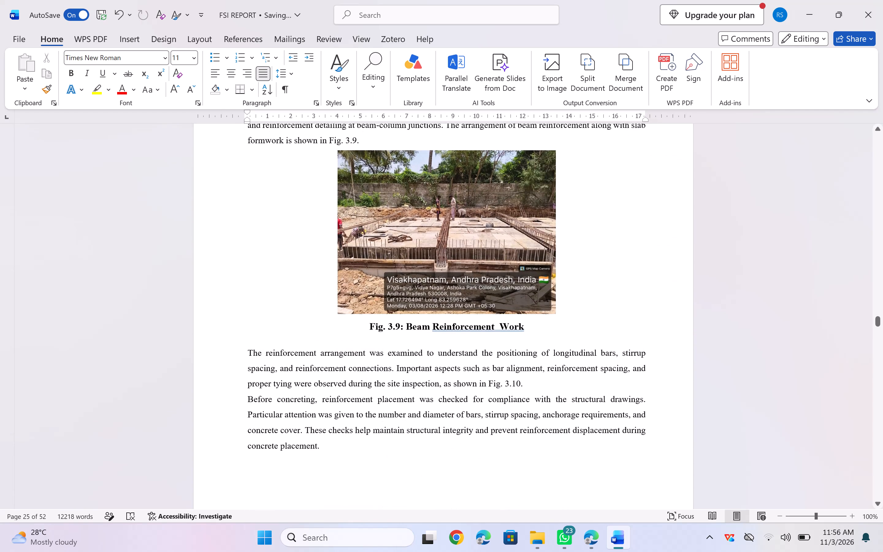
scroll(341, 366, down, 3)
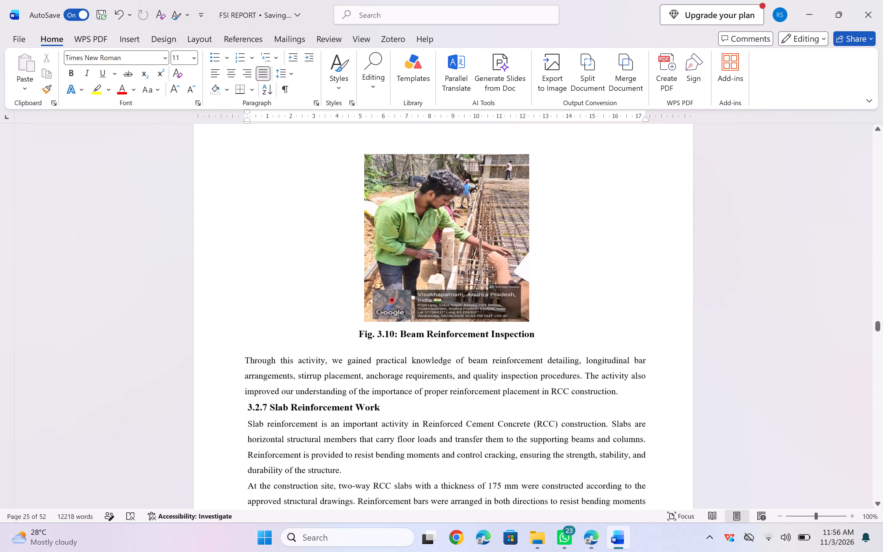
scroll(341, 366, down, 3)
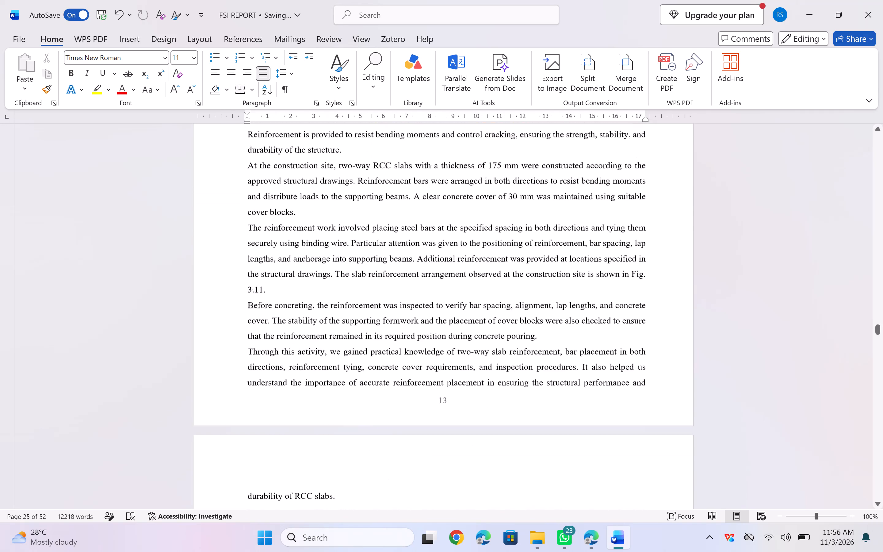
scroll(341, 366, down, 4)
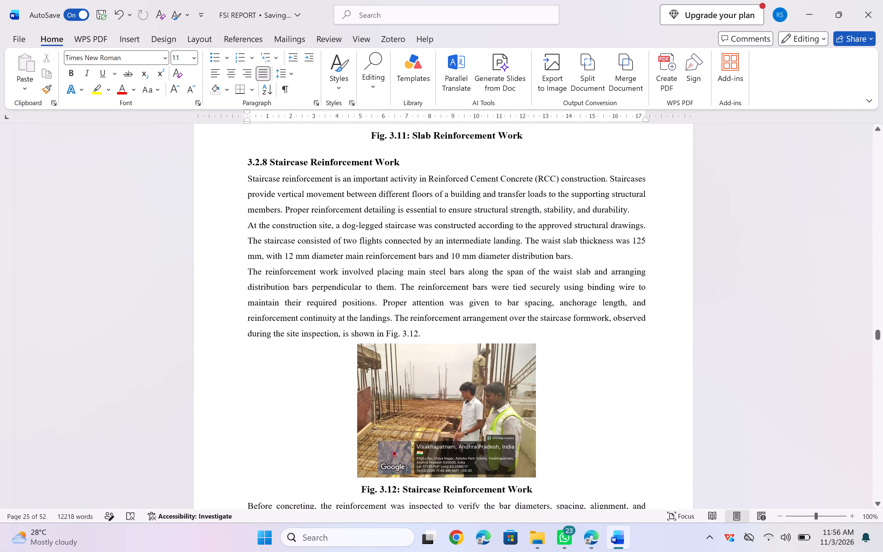
Review the cover blocks, plinth protection and underground sump sections, checking the text, Table 3.1 and Table 3.2.
scroll(341, 366, down, 3)
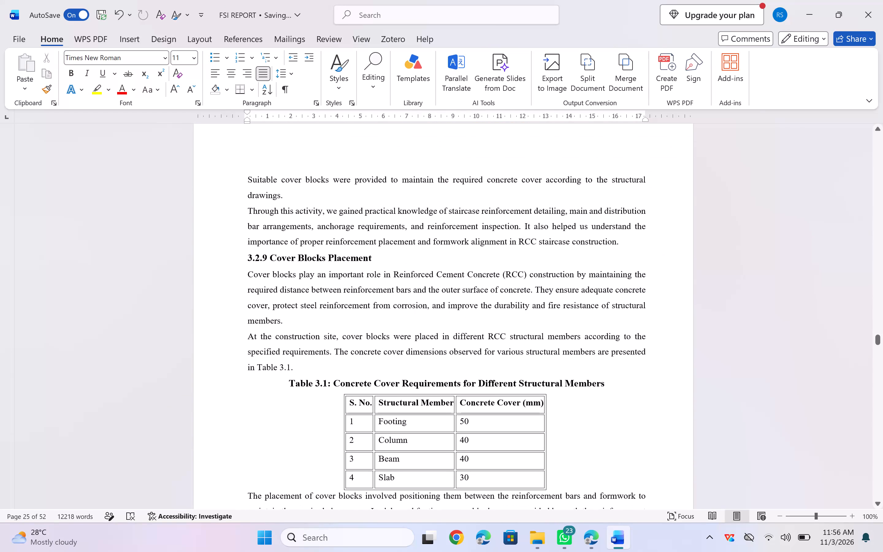
scroll(341, 366, down, 6)
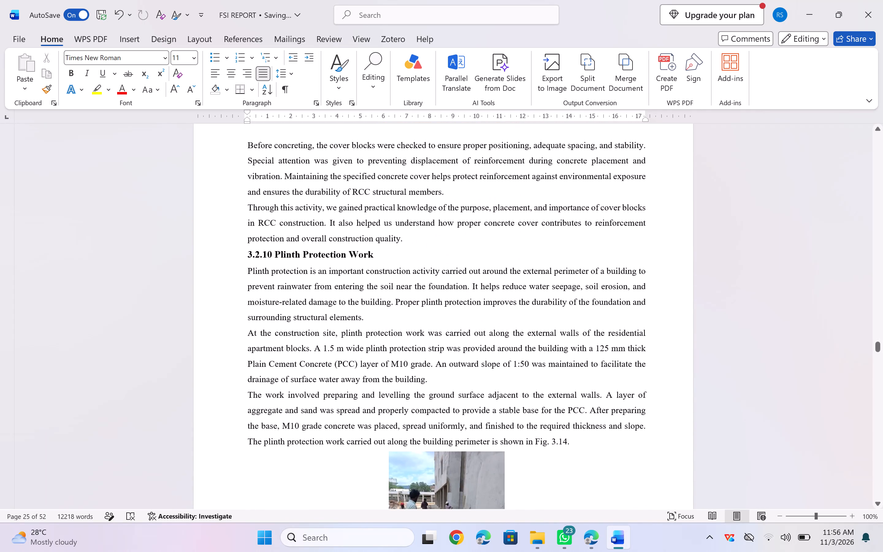
scroll(341, 366, down, 4)
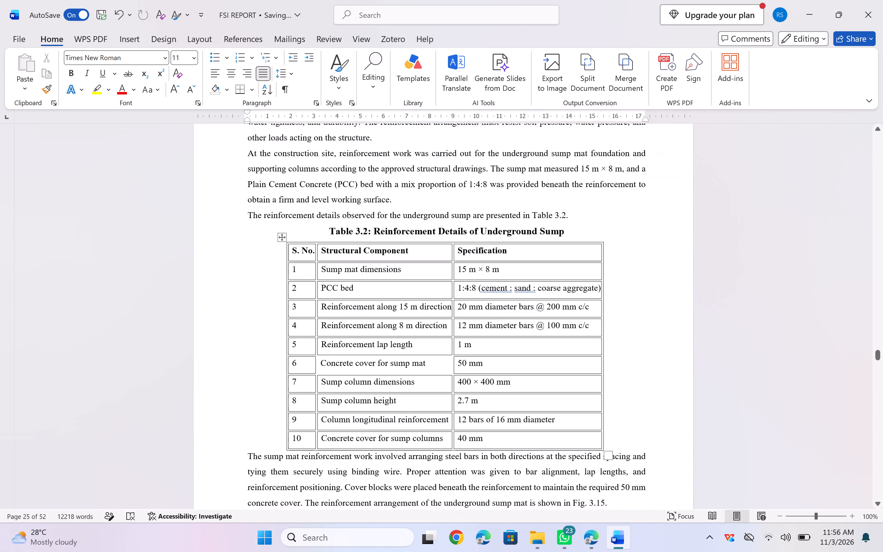
scroll(341, 366, down, 1)
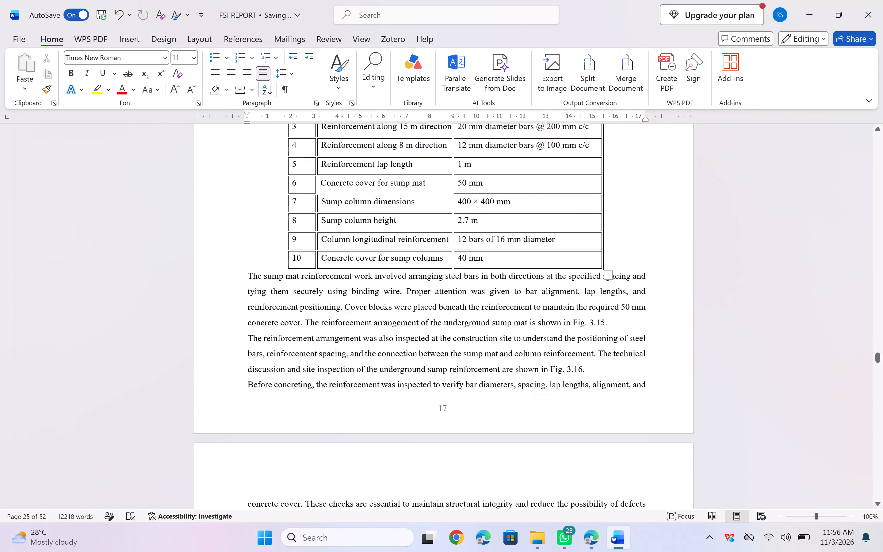
Review the sump reinforcement, tile flooring and concrete strength testing sections, checking the text, Table 3.3 and Figs. 3.15 to 3.18.
scroll(341, 366, down, 4)
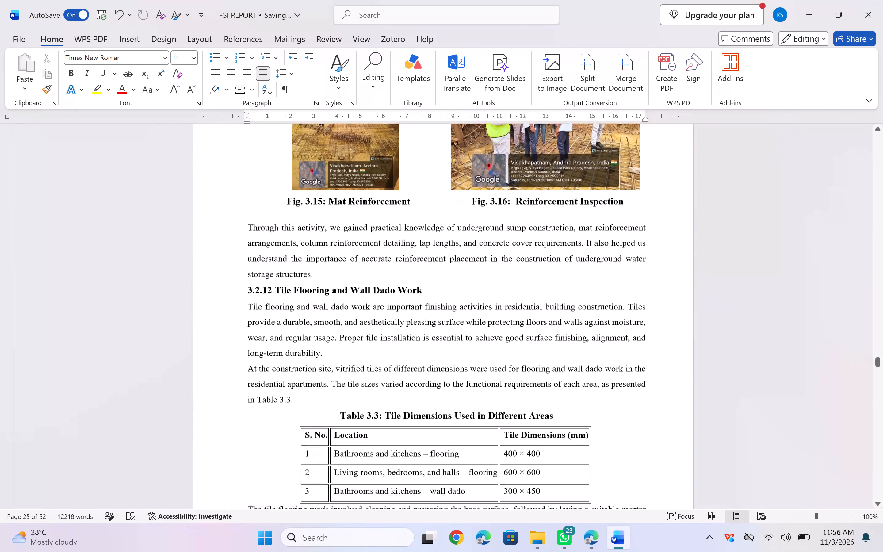
scroll(341, 365, down, 4)
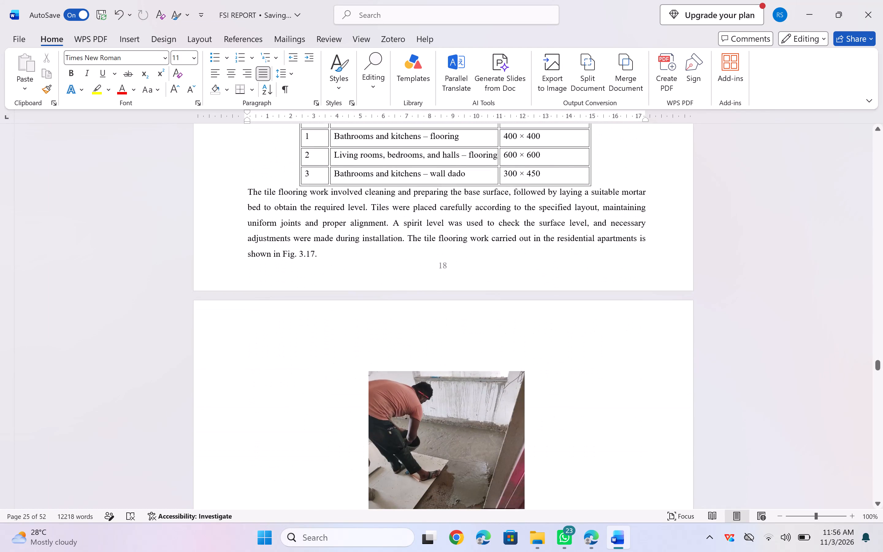
scroll(341, 365, down, 3)
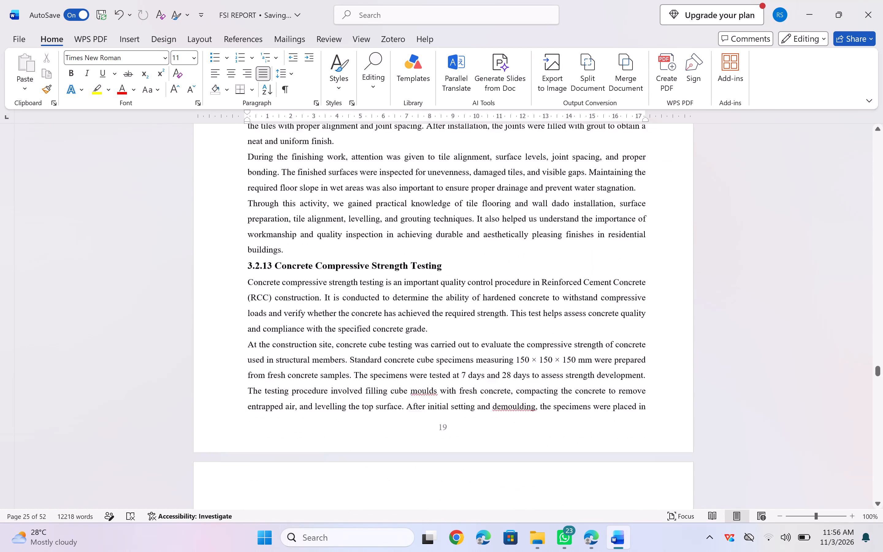
scroll(341, 365, down, 2)
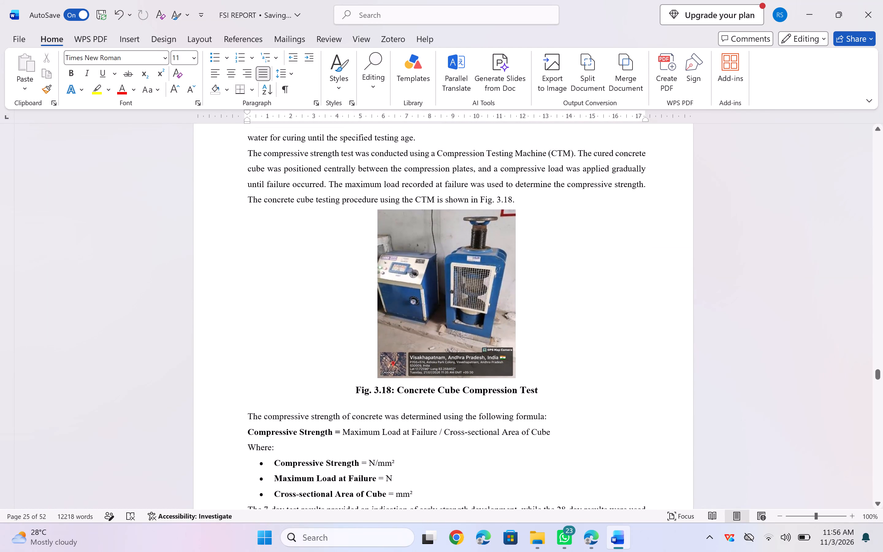
Review the compressive strength formula, RCC box culvert and underground drainage pipe sections, checking text formatting and Figs. 3.19 and 3.20.
scroll(341, 365, down, 4)
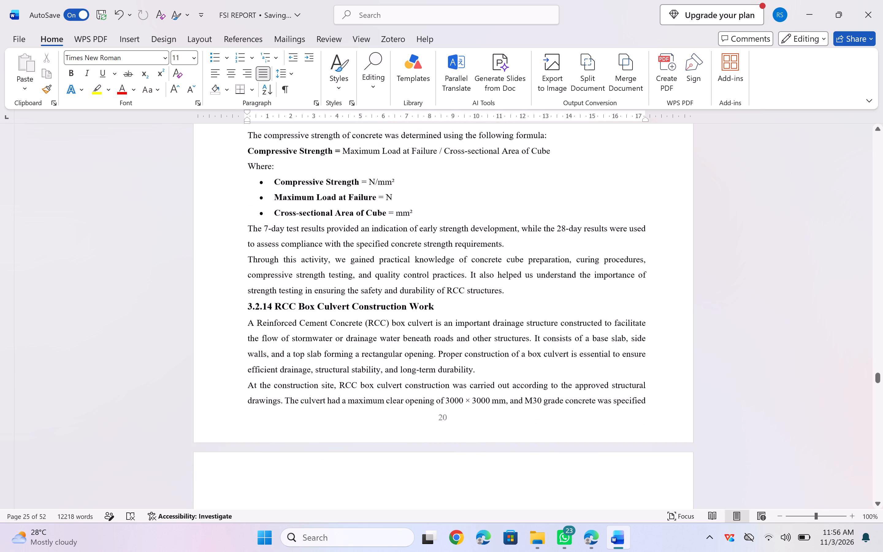
scroll(341, 365, down, 4)
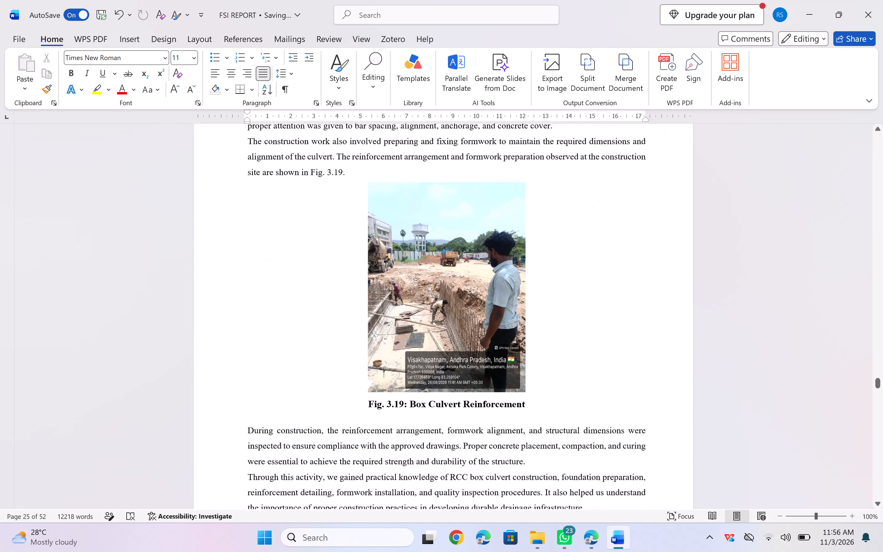
scroll(341, 365, down, 4)
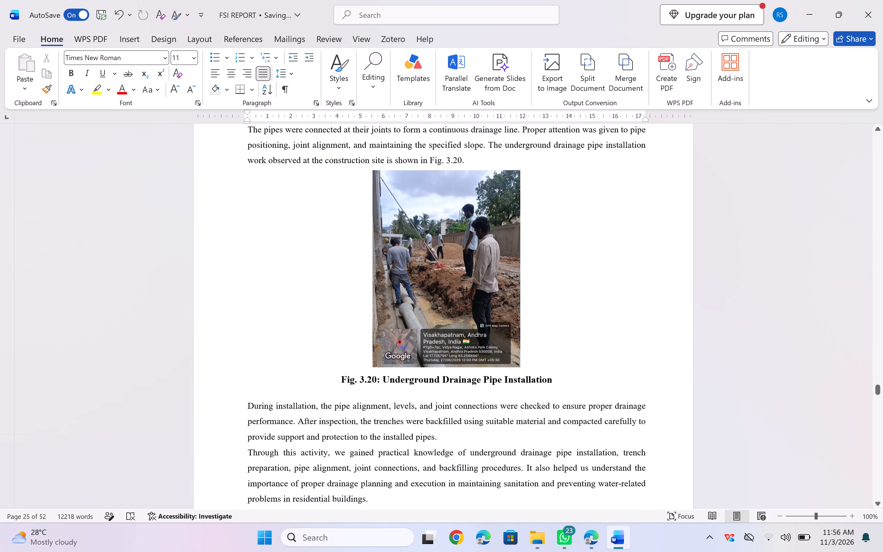
Review the site layout marking, RCC drainage channel, China mosaic and skirting tile sections, checking text and captions through Fig. 3.25.
scroll(341, 365, down, 5)
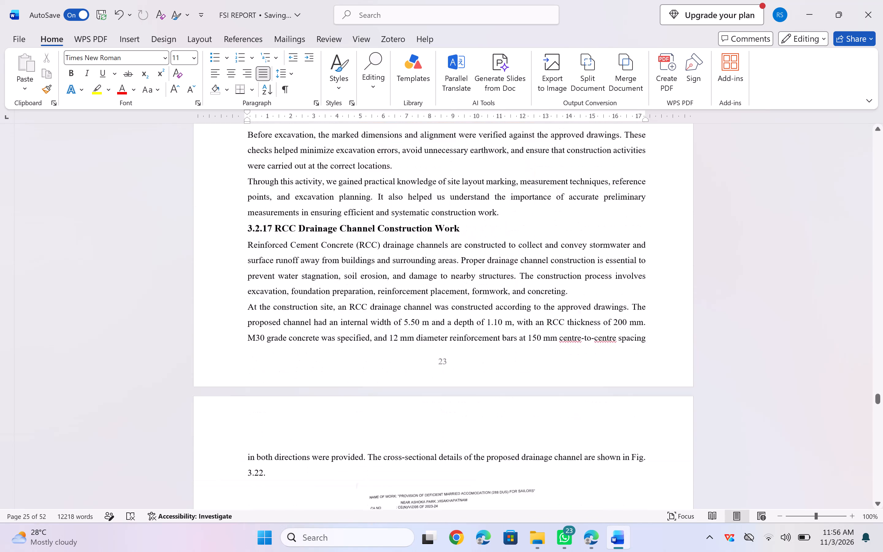
scroll(341, 365, down, 7)
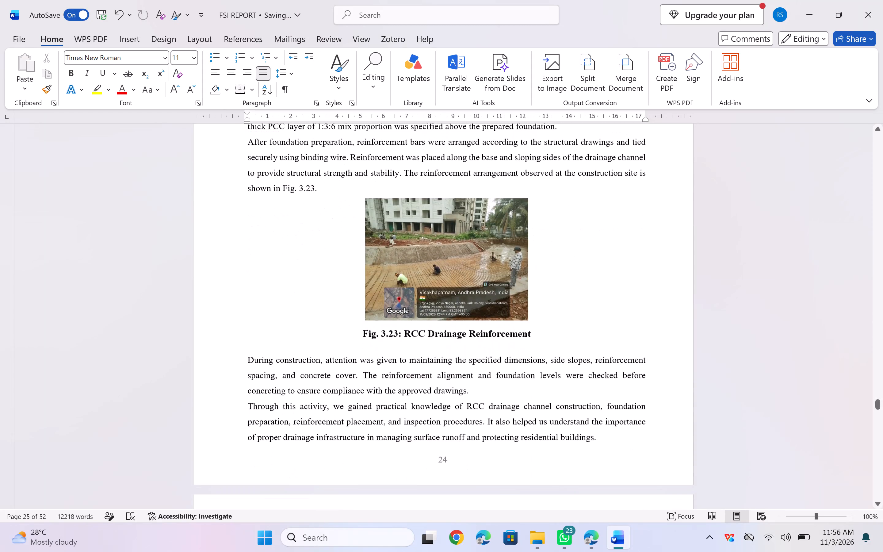
scroll(341, 365, down, 4)
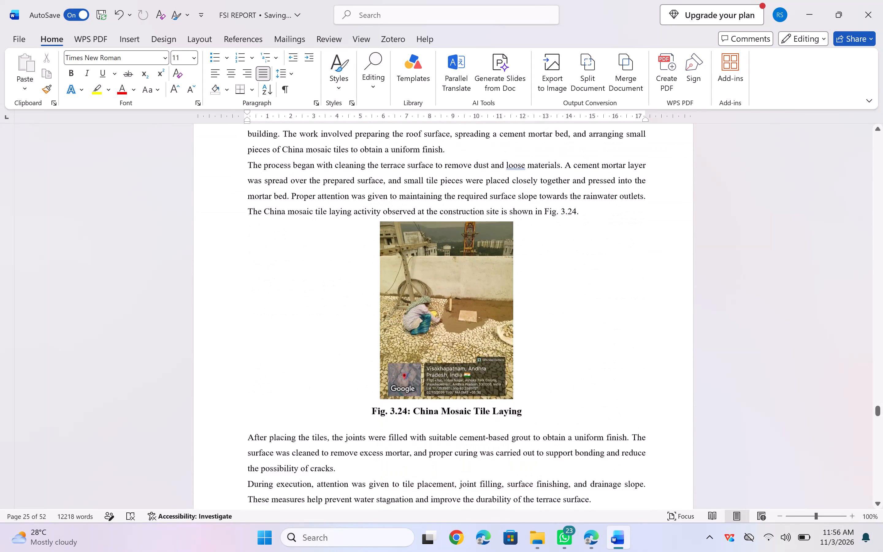
scroll(341, 365, down, 4)
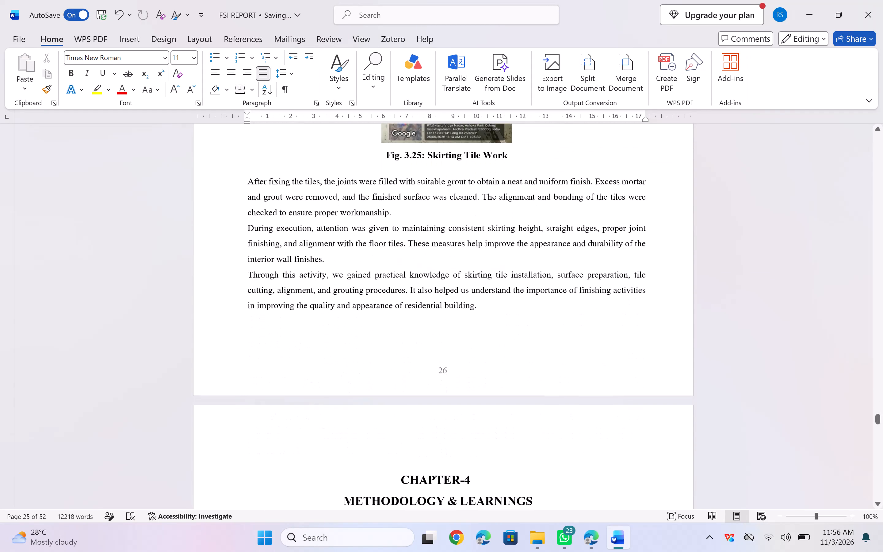
Review the opening of Chapter 4, Methodology & Learnings, checking headings, numbered procedures and bold text in sections 4.1 to 4.1.2.
scroll(341, 365, down, 2)
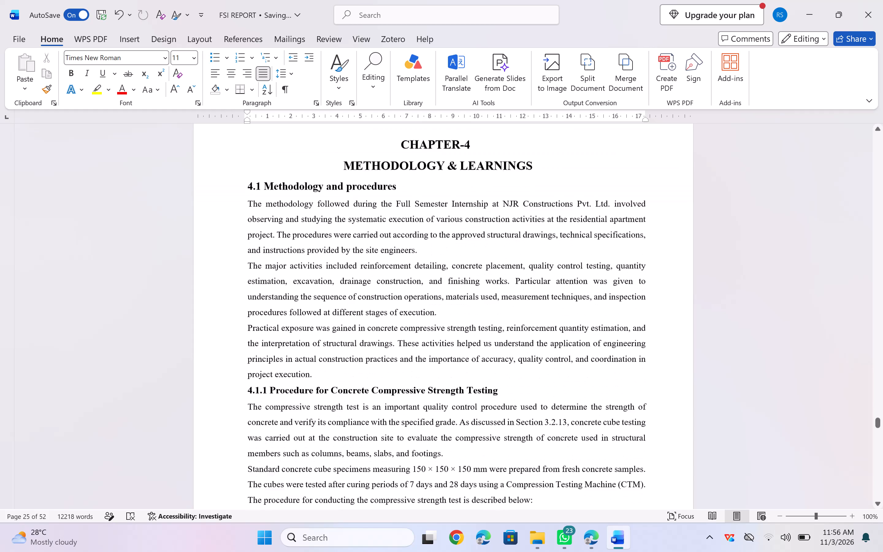
scroll(341, 365, down, 3)
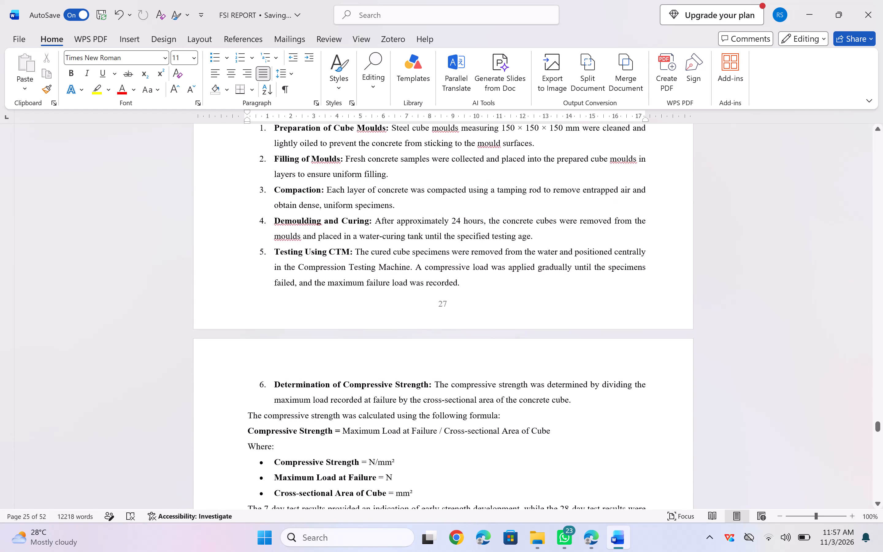
scroll(341, 365, down, 3)
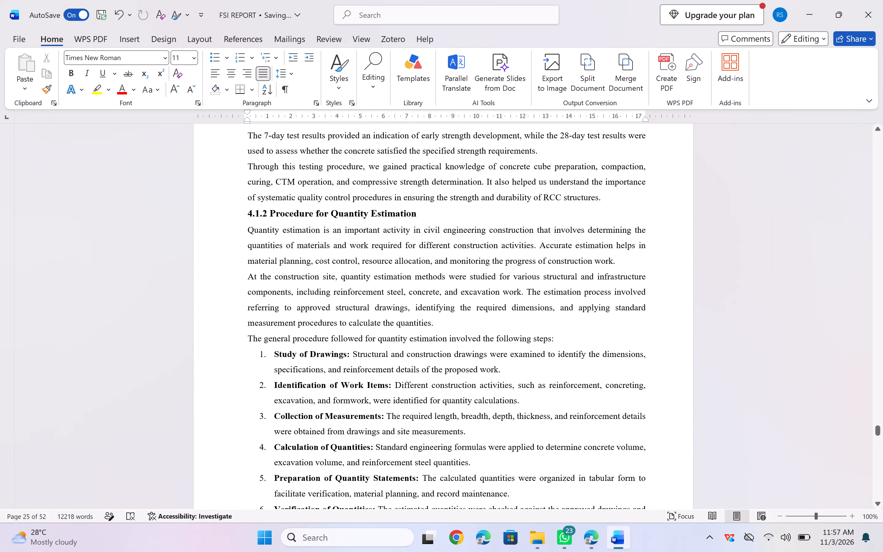
scroll(380, 357, up, 3)
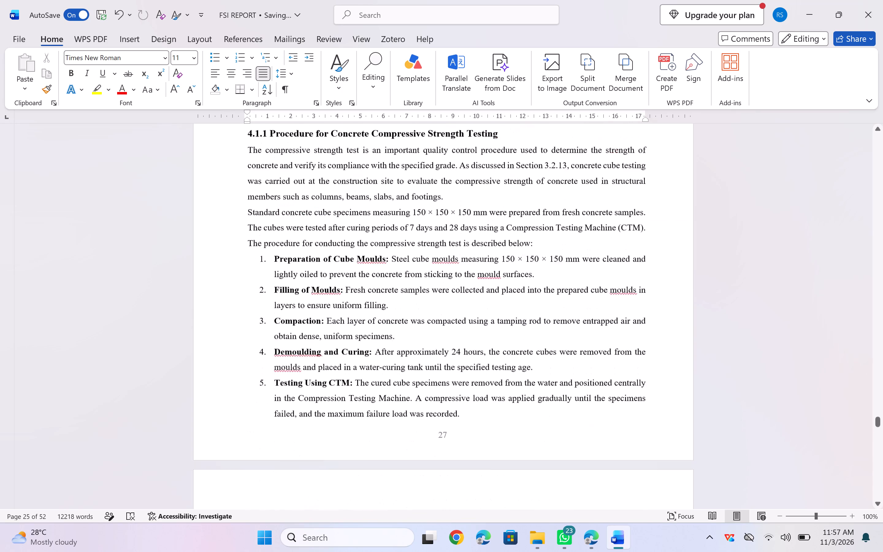
scroll(380, 357, up, 1)
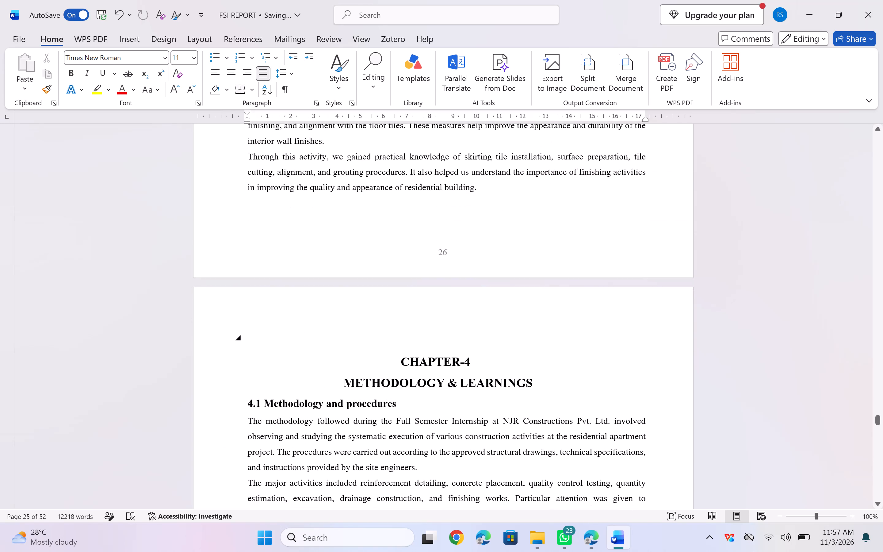
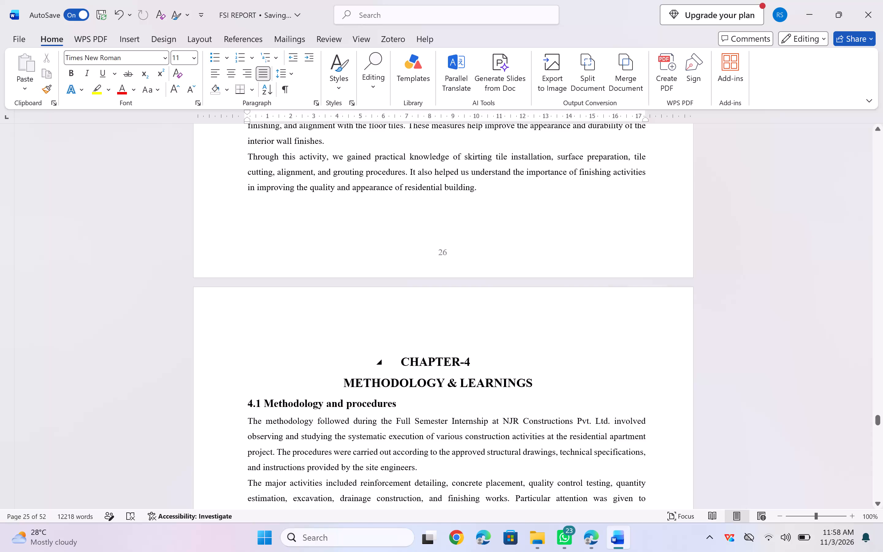
Replace the ampersand in the Chapter 4 title with AND, making it METHODOLOGY AND LEARNINGS.
click(454, 382)
key(BackSpace)
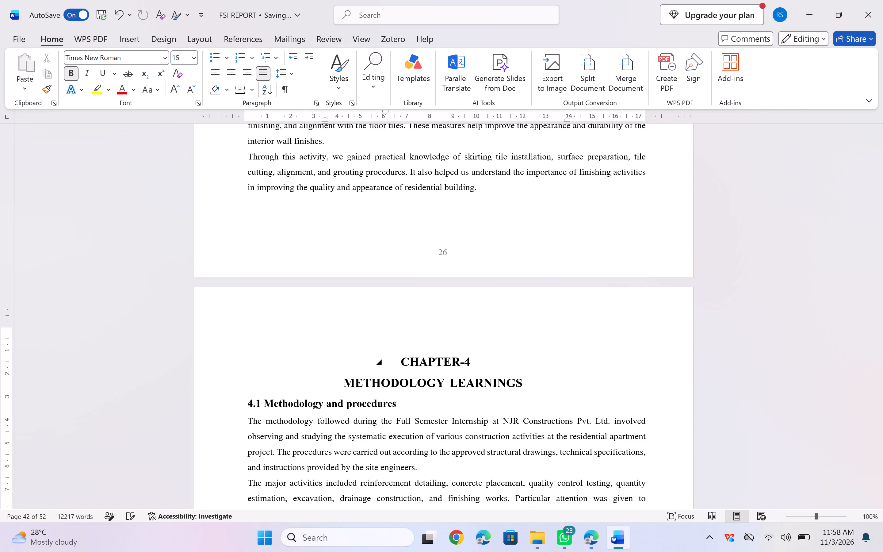
text(and)
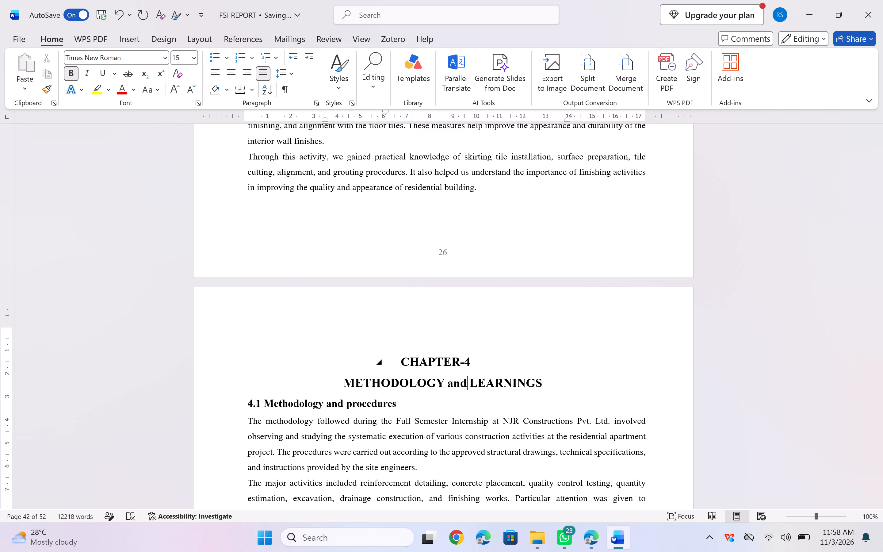
key(BackSpace)
key(BackSpace)
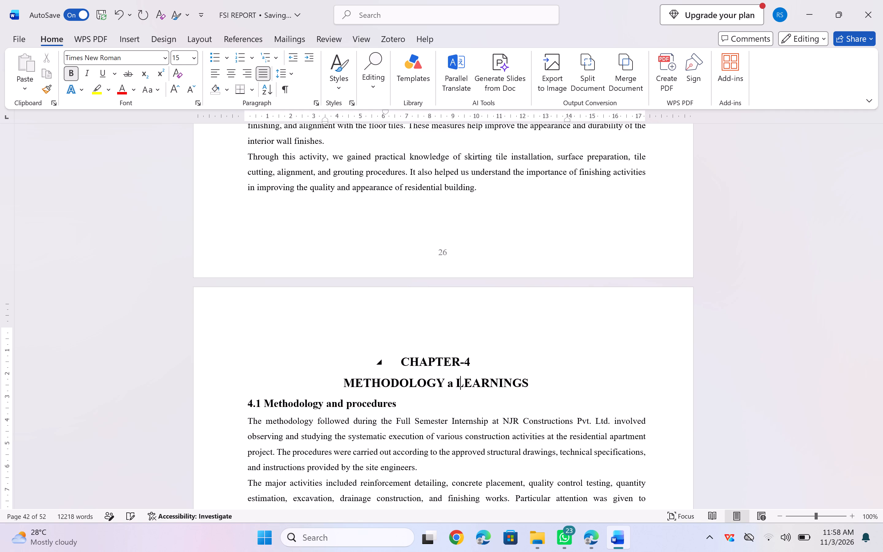
key(BackSpace)
text(AND)
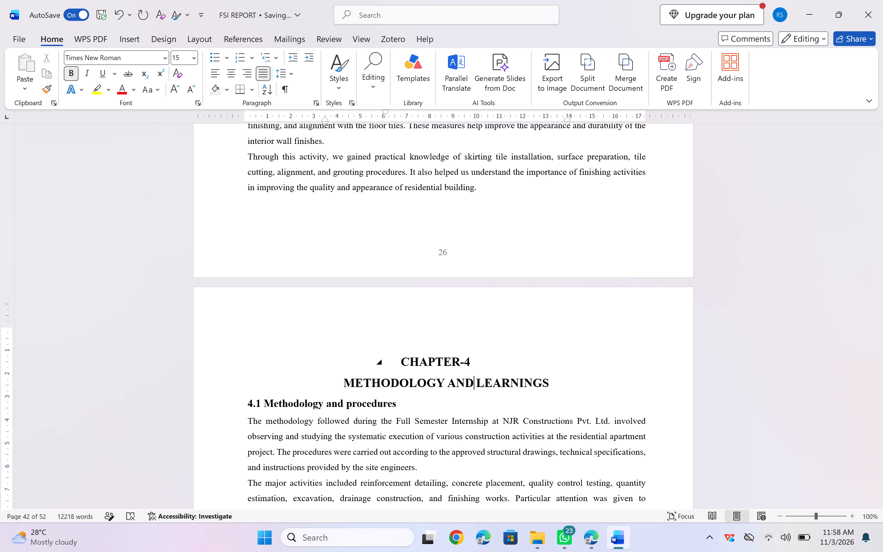
Review sections 4.1 to 4.1.2 again, checking the headings, body text, compressive strength formula and numbered procedures.
scroll(443, 436, down, 2)
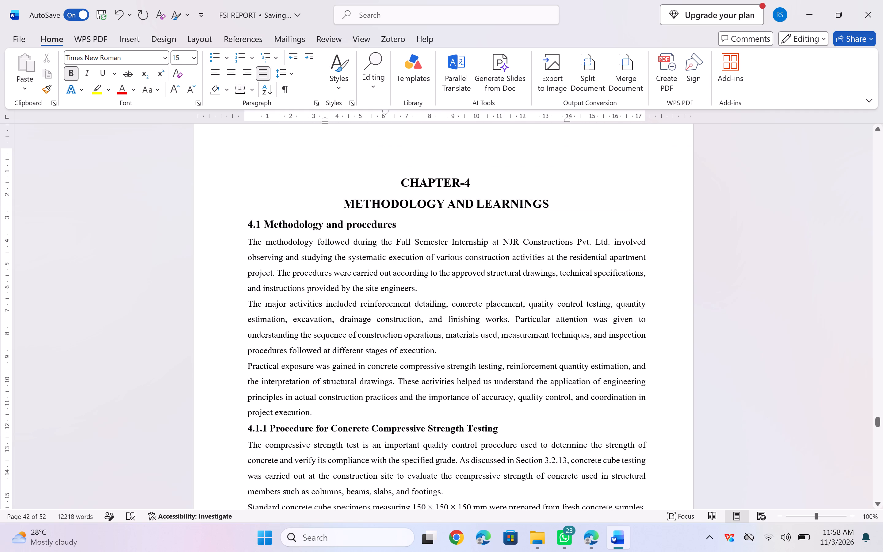
scroll(443, 436, down, 3)
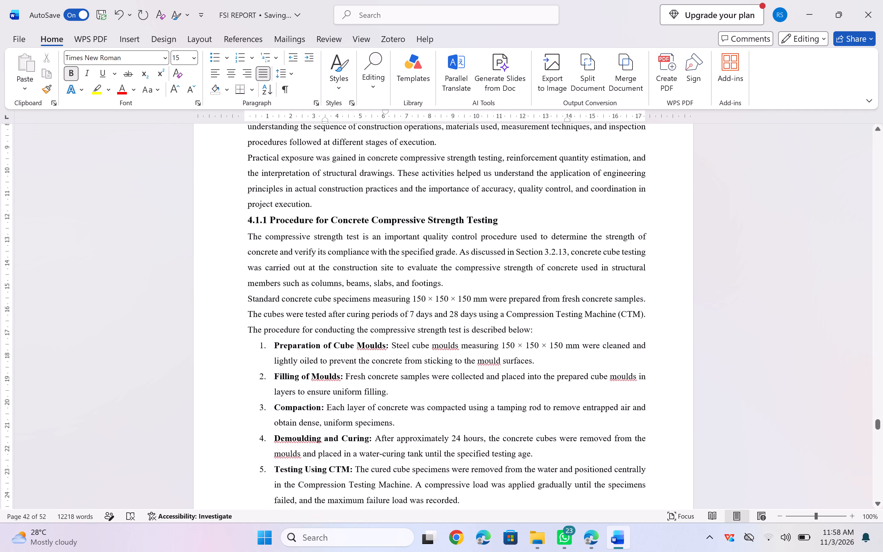
scroll(443, 436, up, 3)
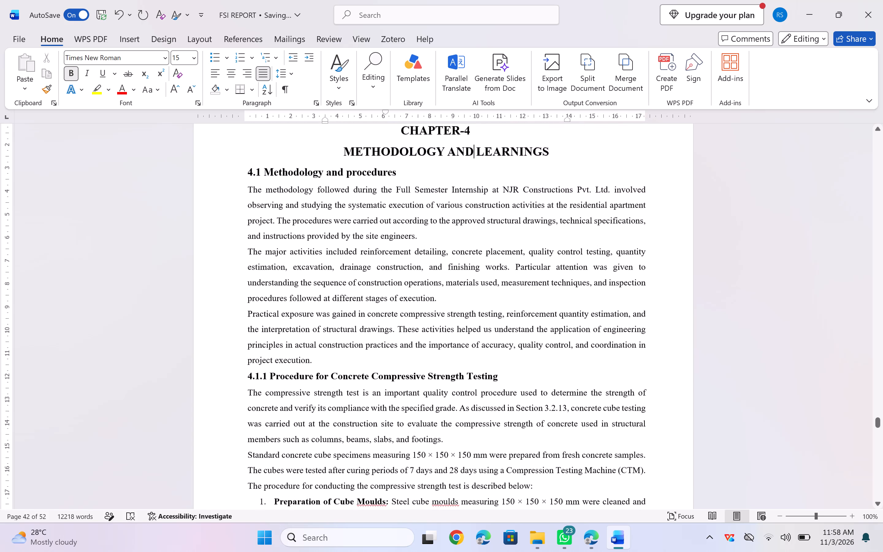
scroll(443, 436, up, 1)
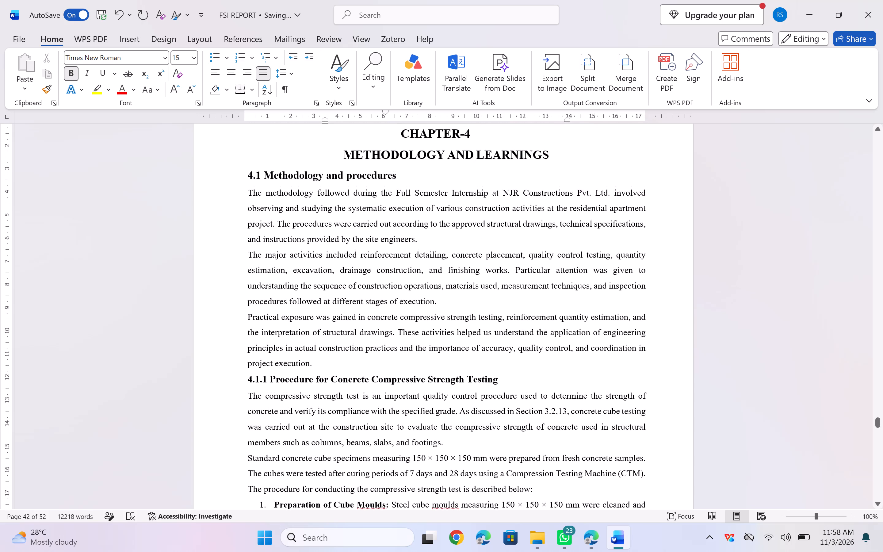
scroll(369, 384, down, 1)
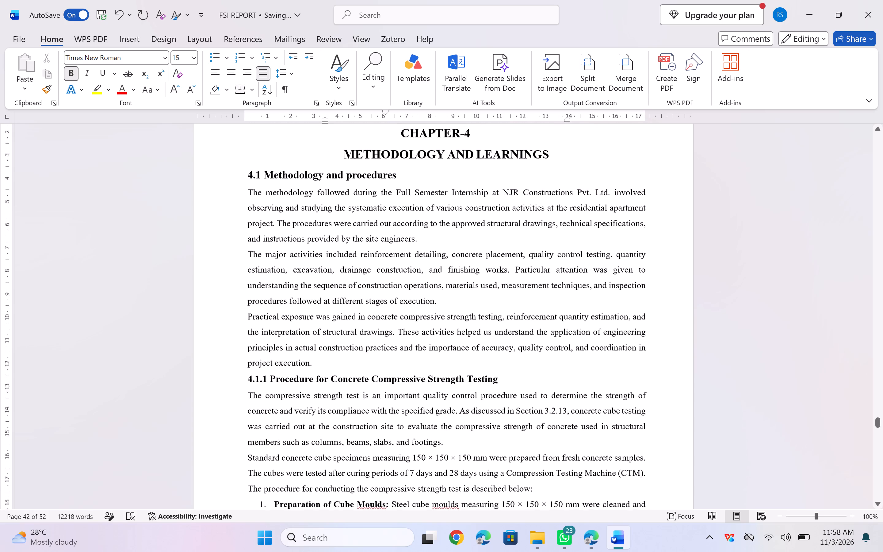
scroll(369, 384, down, 1)
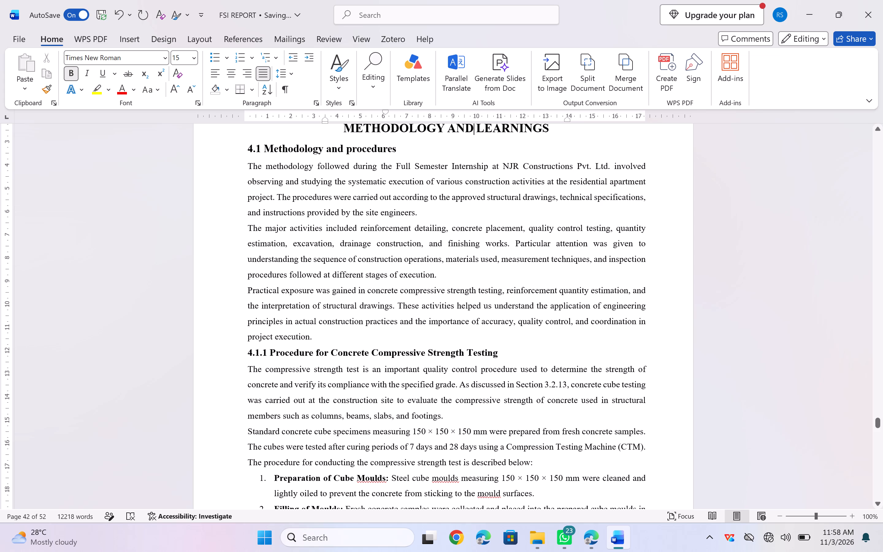
scroll(364, 416, down, 1)
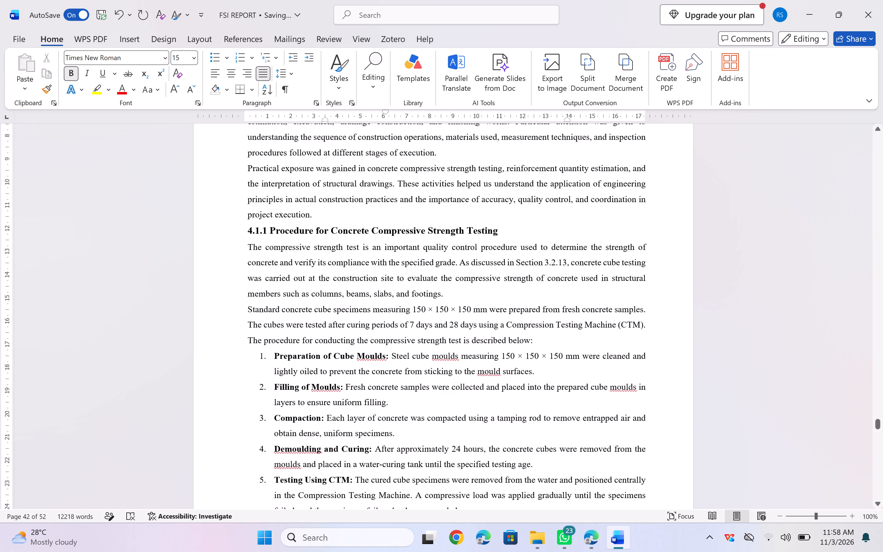
scroll(364, 416, down, 2)
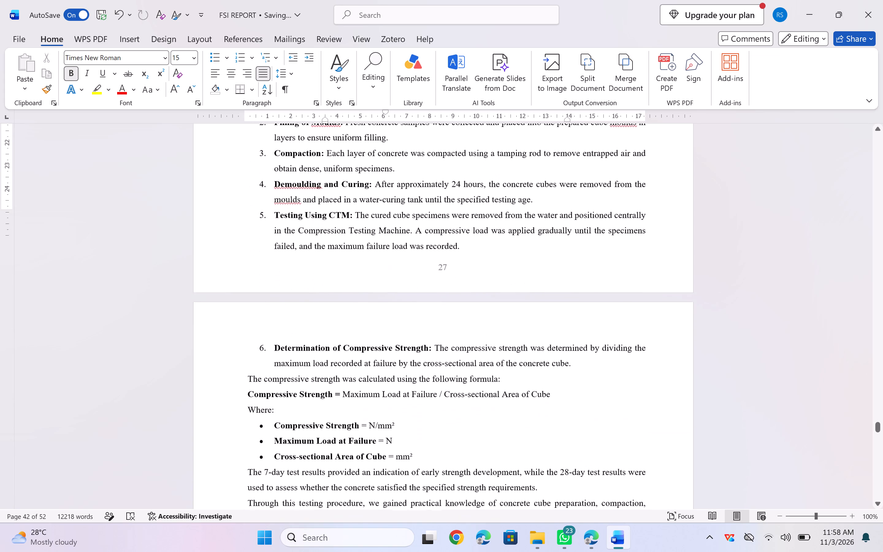
scroll(364, 416, down, 2)
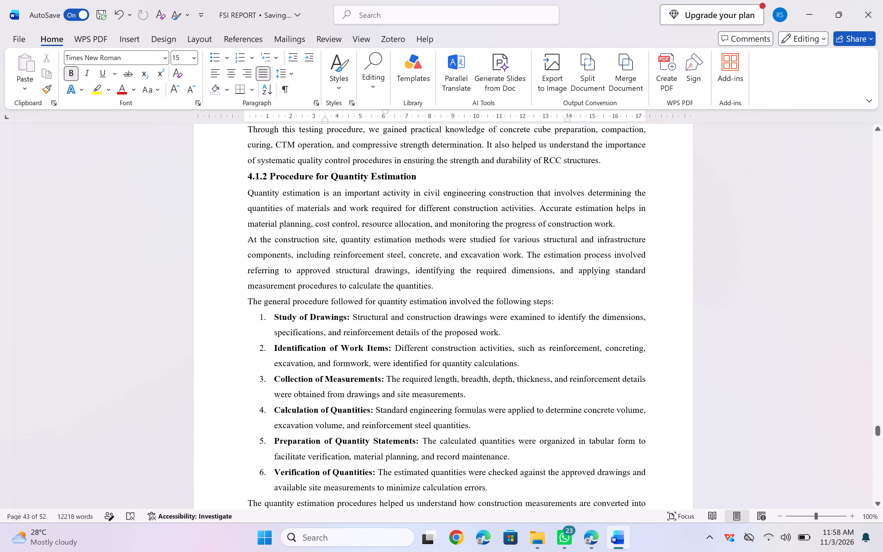
Review the reinforcement and concrete quantity estimation sections, 4.1.2.1 and 4.1.2.2, checking numbered steps, formulas and bold text.
scroll(364, 416, down, 4)
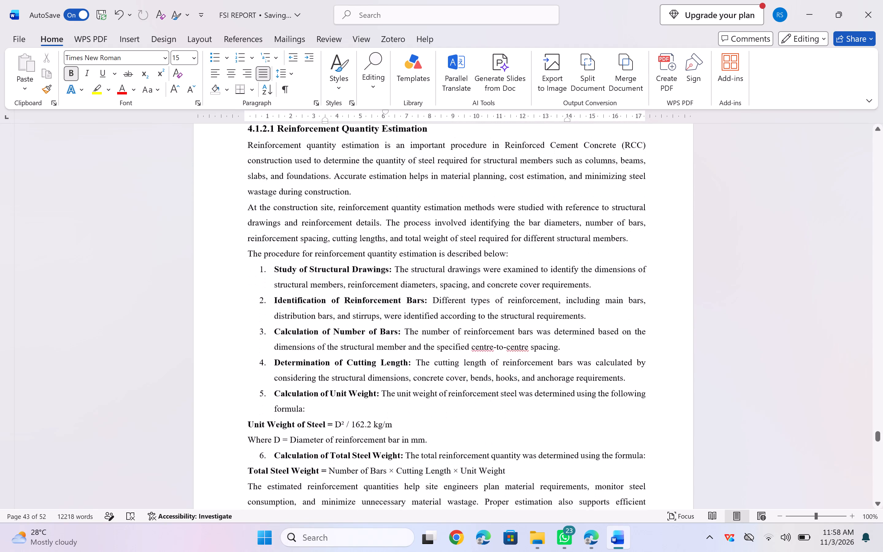
scroll(364, 416, down, 3)
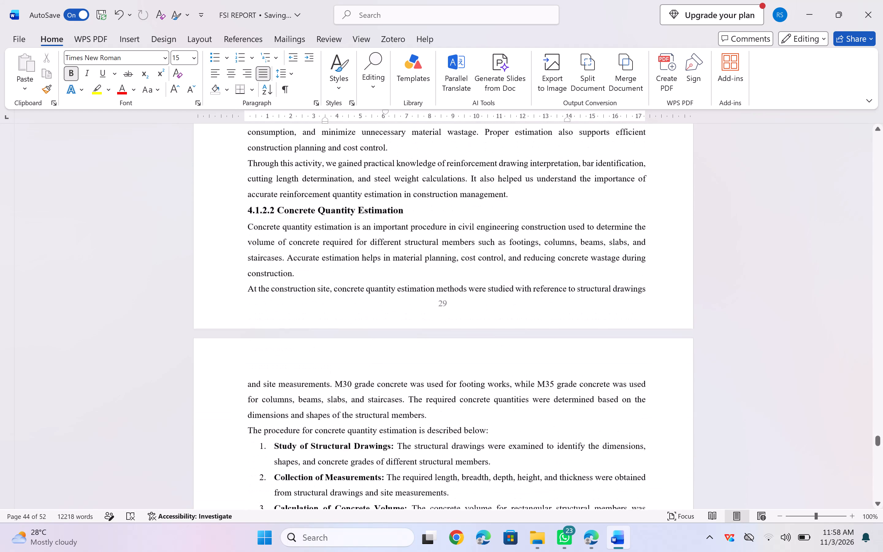
scroll(364, 416, down, 4)
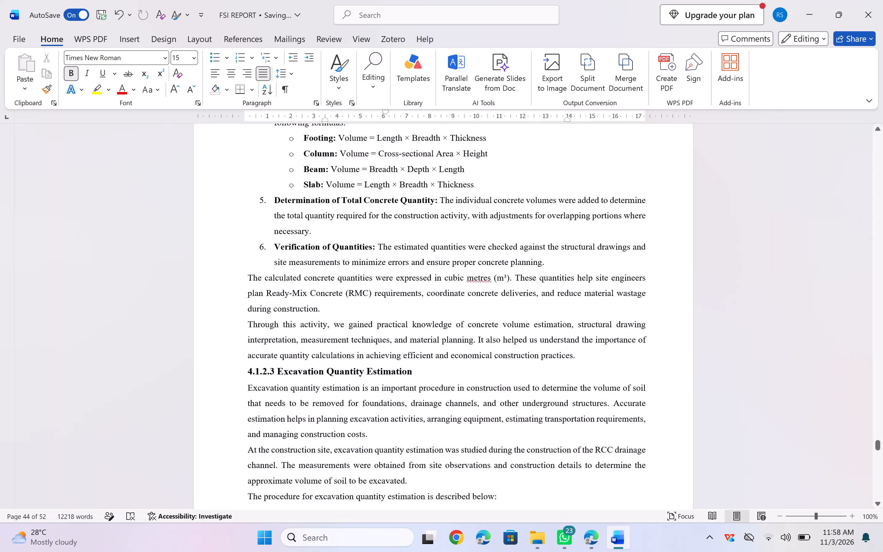
Review the excavation quantity estimation and units sections, 4.1.2.3 and 4.1.2.4, checking the calculations, page layout and Table 4.1.
scroll(364, 416, down, 3)
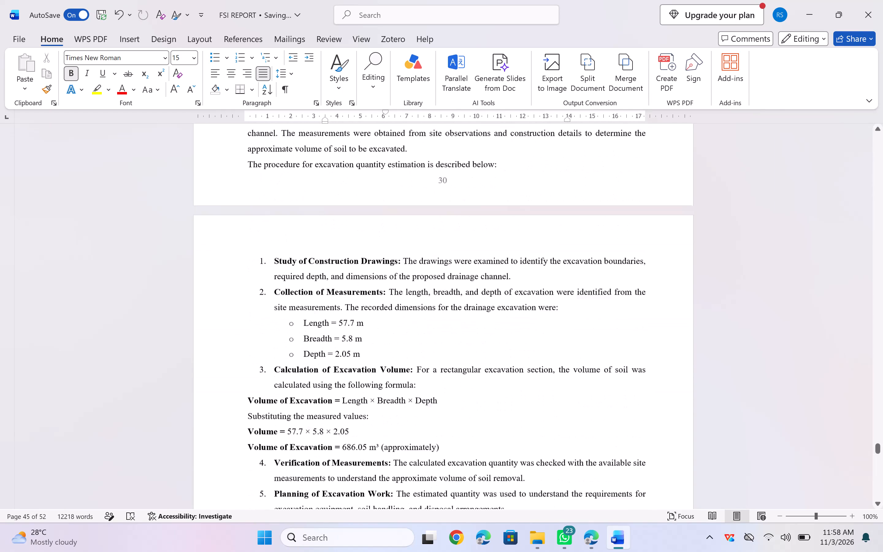
scroll(364, 416, down, 3)
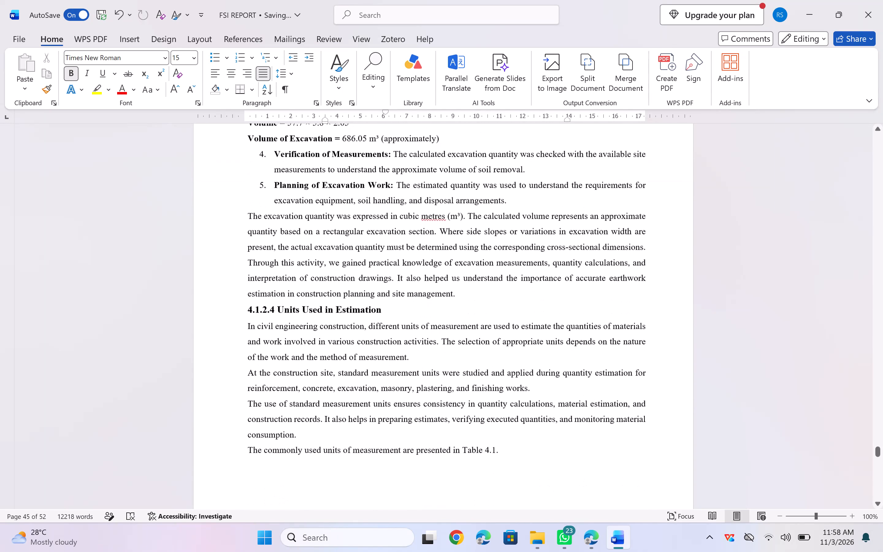
scroll(364, 416, down, 1)
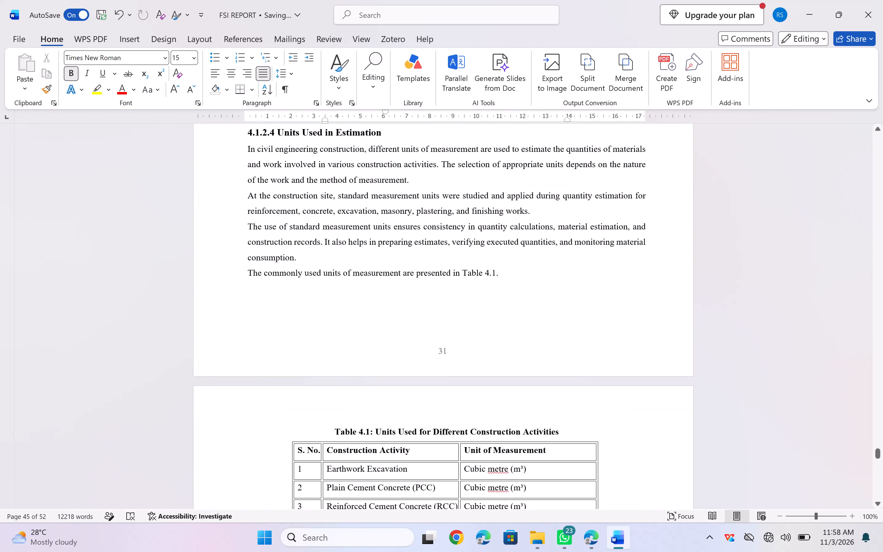
scroll(364, 416, down, 1)
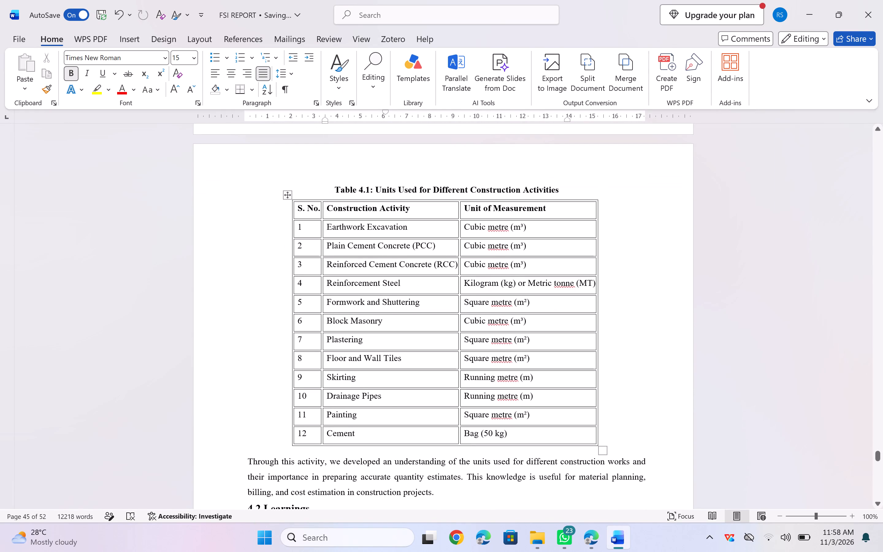
Review section 4.2 Learnings and subsections 4.2.1 to 4.2.3 through to the Chapter 5 opening, checking headings, lists and page breaks.
scroll(364, 416, down, 2)
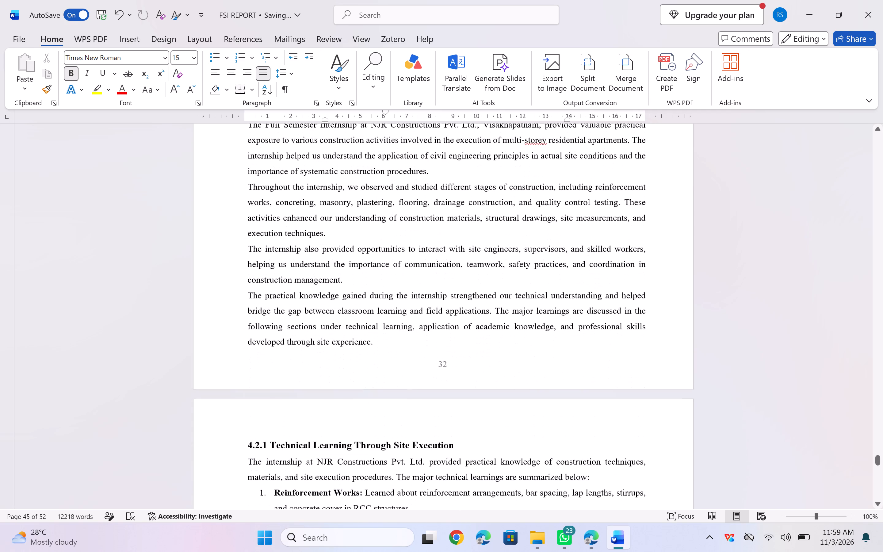
scroll(364, 416, down, 3)
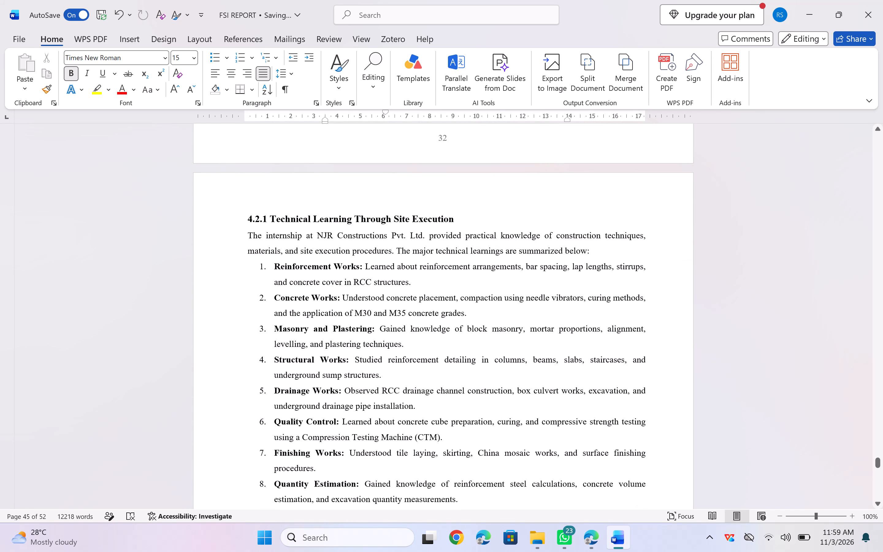
scroll(364, 416, down, 3)
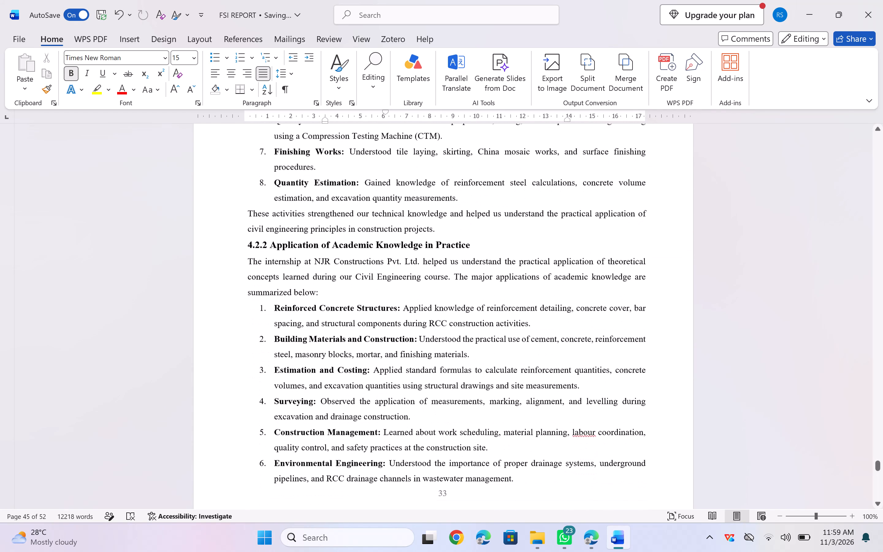
scroll(364, 416, down, 2)
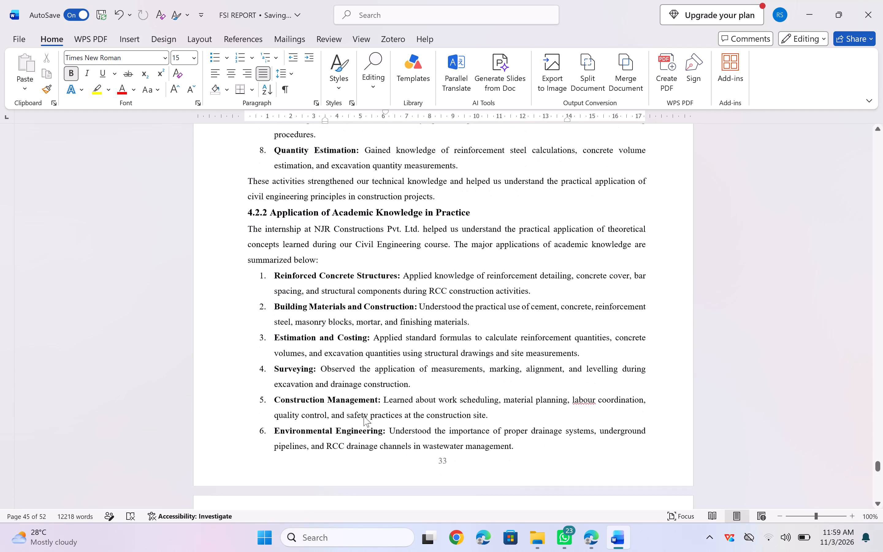
scroll(364, 416, down, 2)
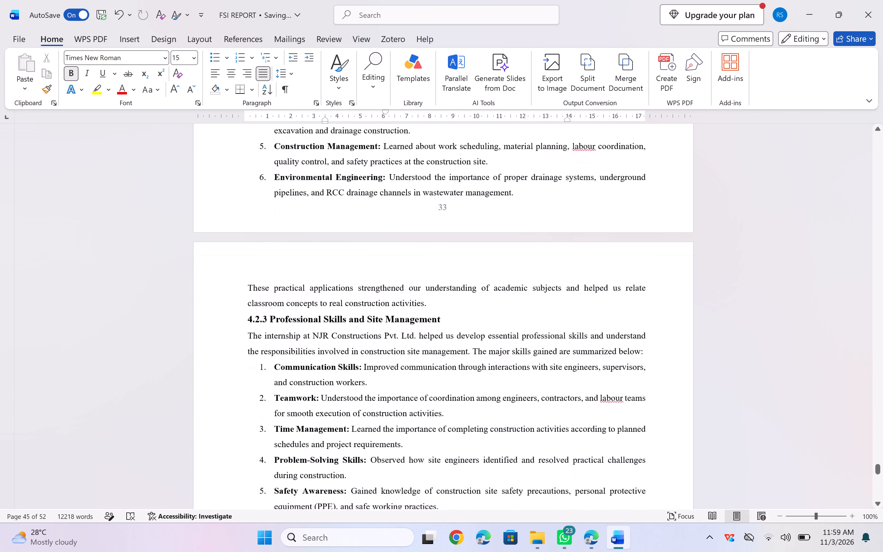
scroll(364, 416, down, 3)
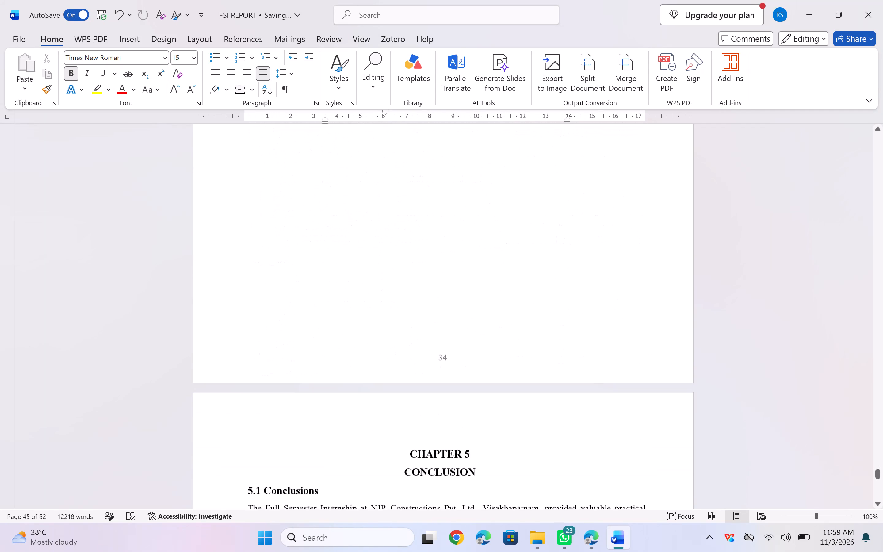
scroll(364, 416, down, 1)
Recheck subsections 4.2.3, 4.2.2 and 4.2.1 in reverse order, examining their numbered lists, bold labels and headings.
scroll(364, 416, up, 2)
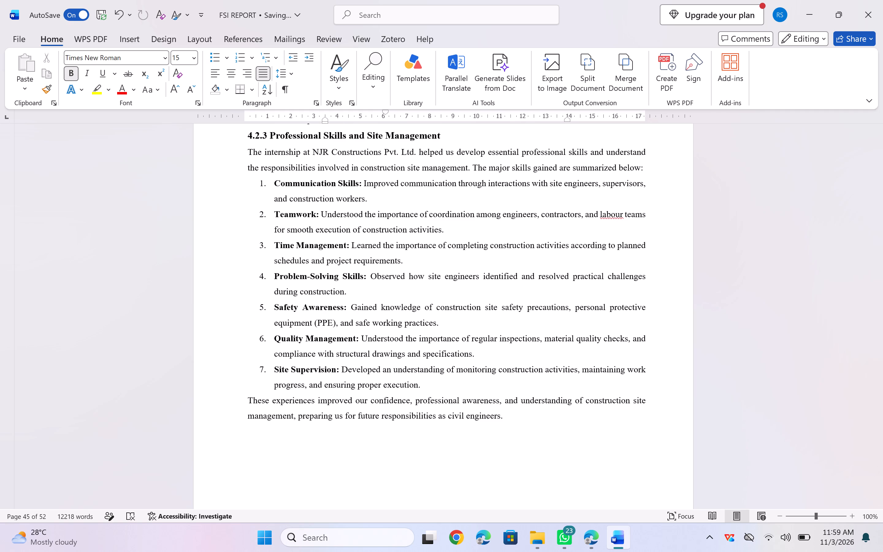
scroll(364, 416, down, 2)
scroll(364, 416, up, 3)
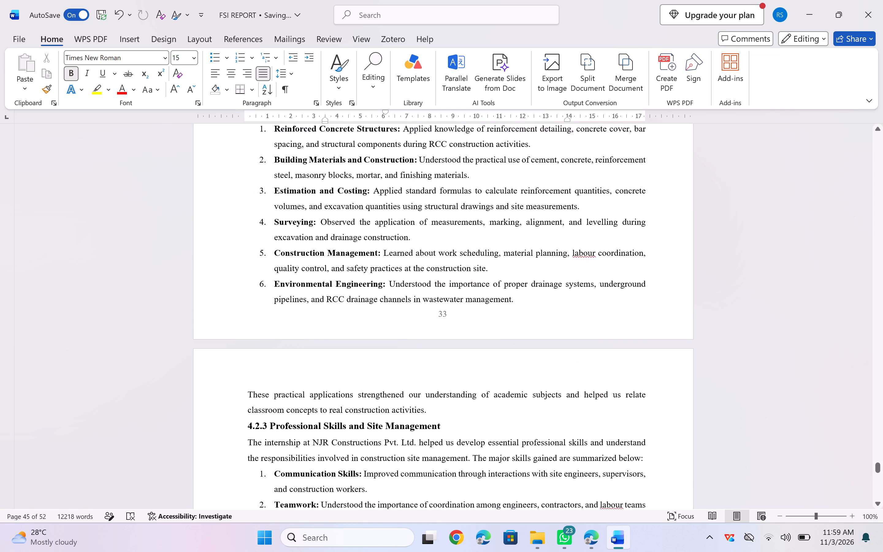
scroll(364, 416, up, 1)
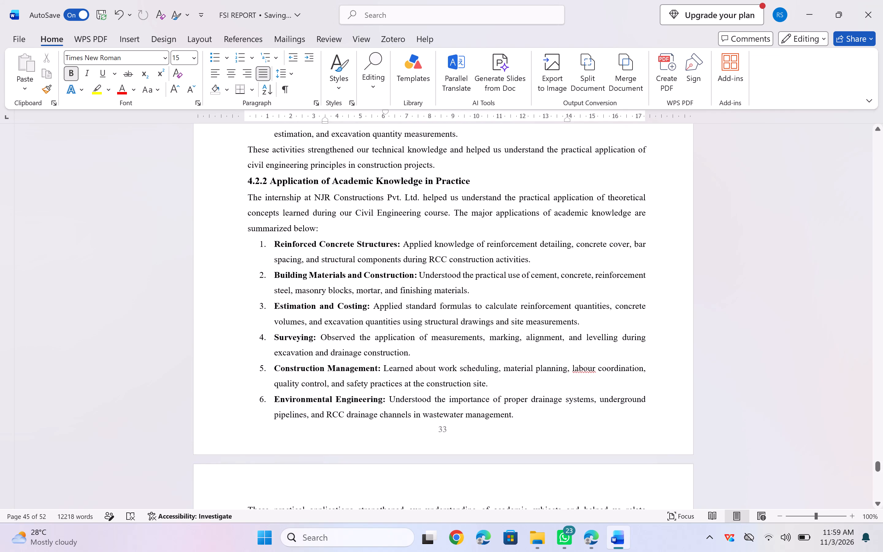
scroll(364, 416, down, 1)
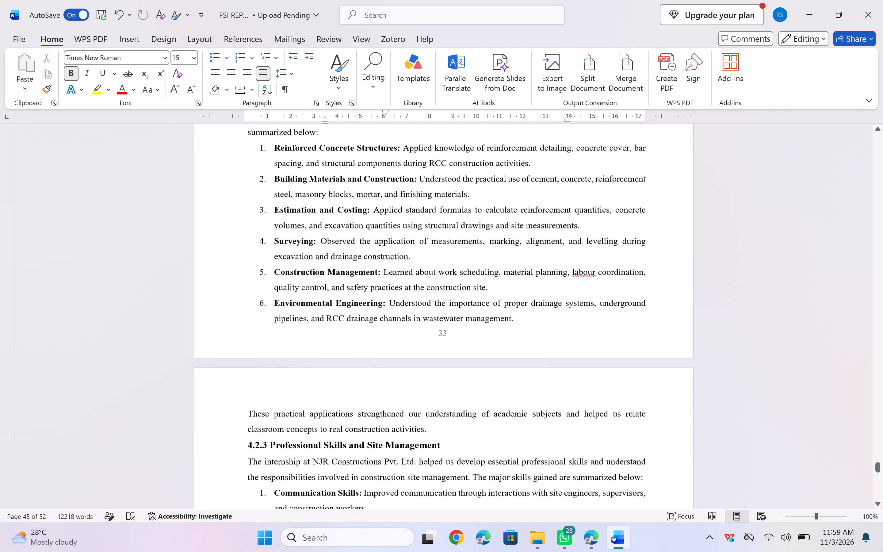
scroll(364, 416, up, 2)
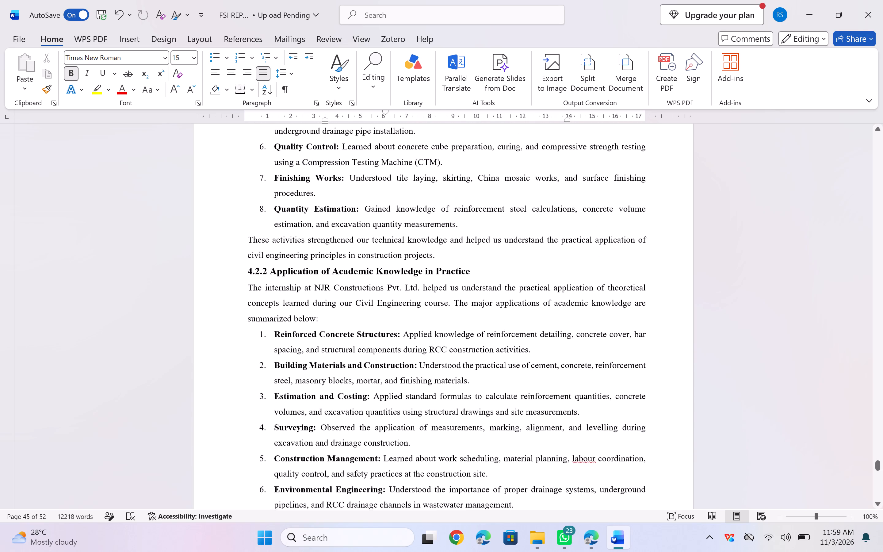
scroll(364, 416, up, 1)
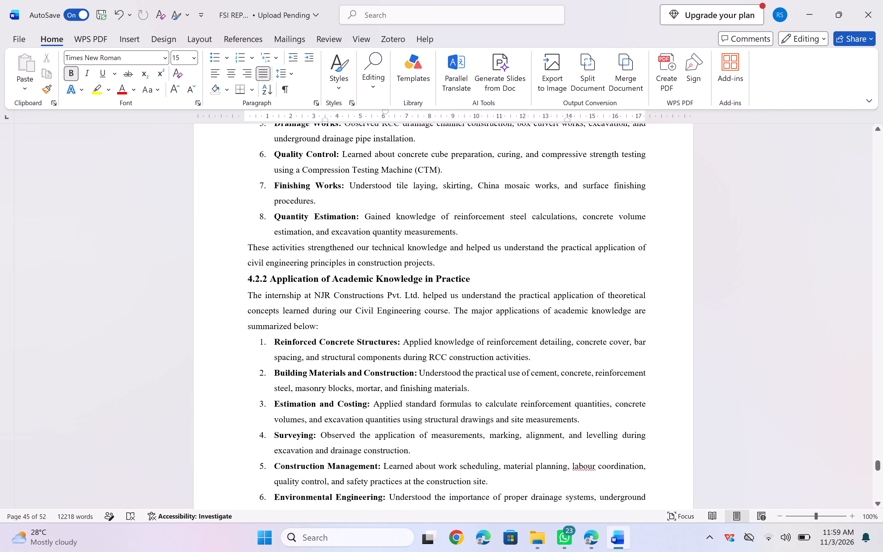
scroll(364, 416, up, 3)
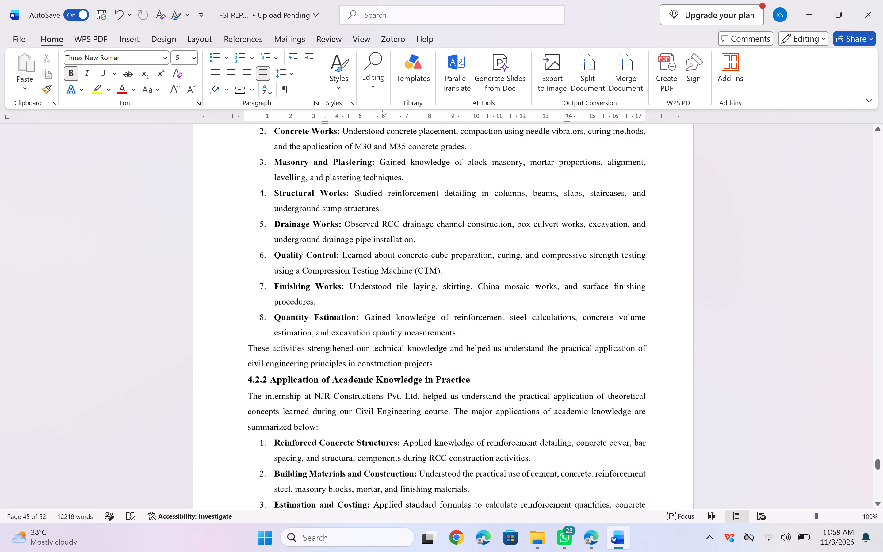
scroll(364, 416, up, 2)
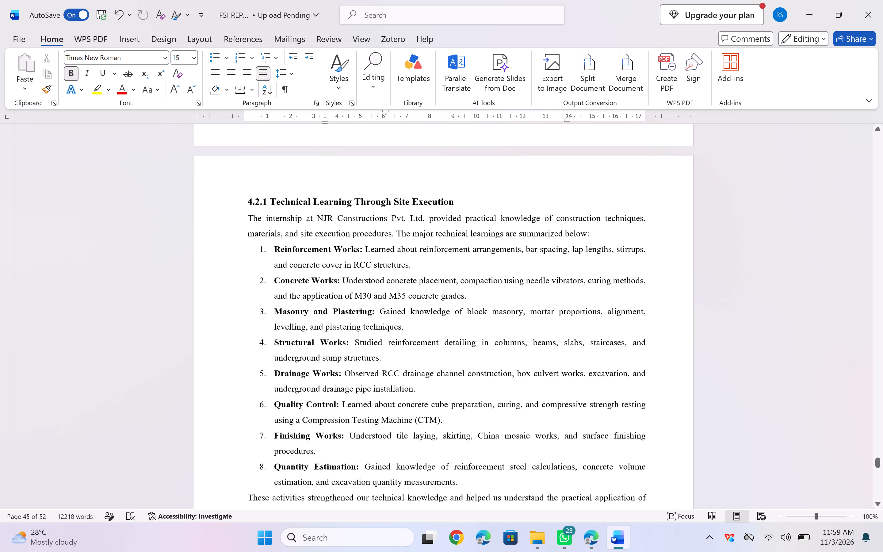
Recheck the 4.2 Learnings introduction and the start of subsection 4.2.1, examining the paragraphs, heading and page break between them.
scroll(364, 416, up, 1)
scroll(364, 416, down, 1)
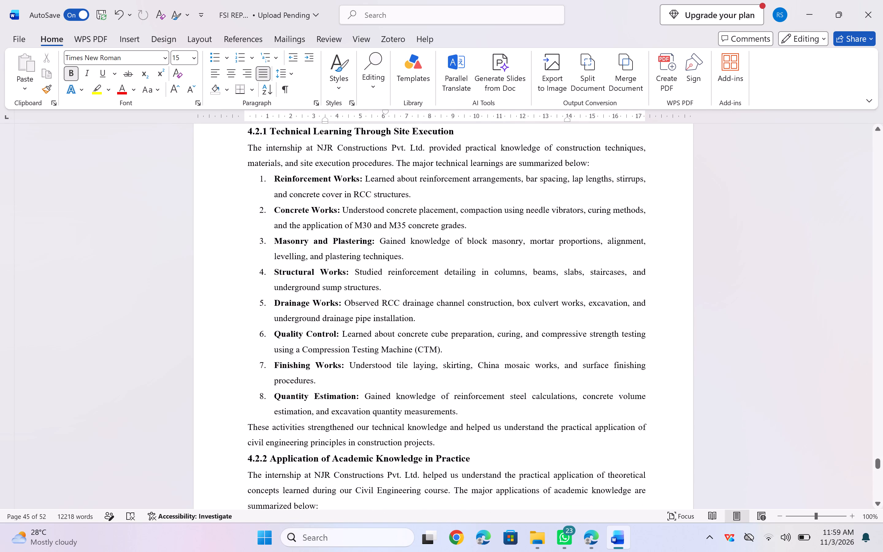
scroll(364, 416, up, 2)
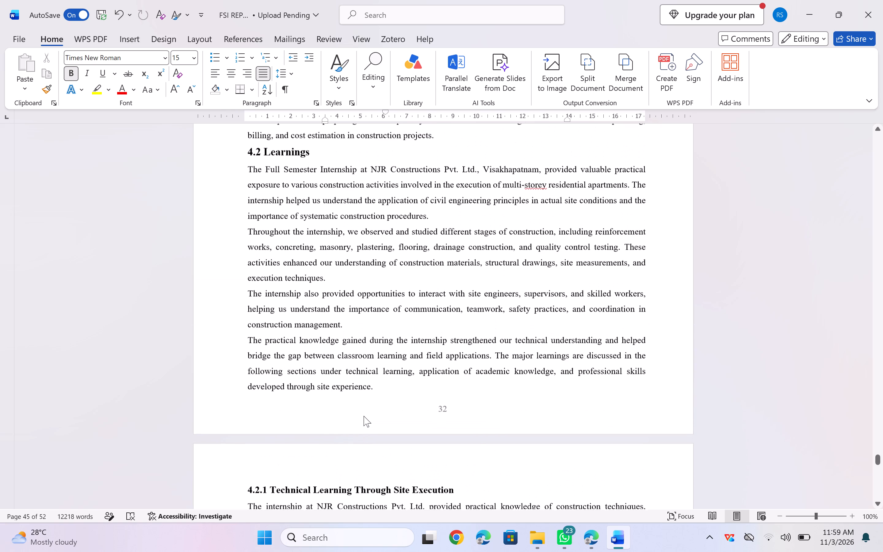
scroll(364, 416, up, 2)
scroll(364, 416, down, 2)
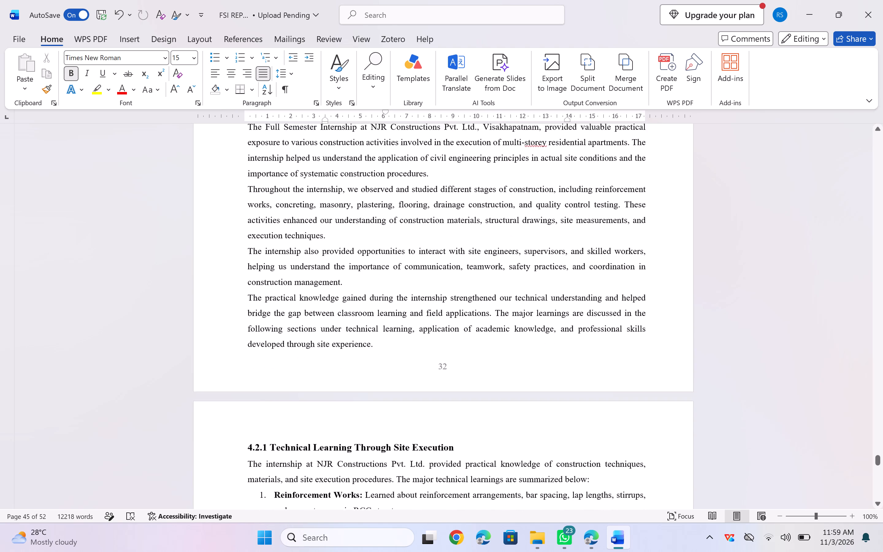
scroll(364, 416, down, 2)
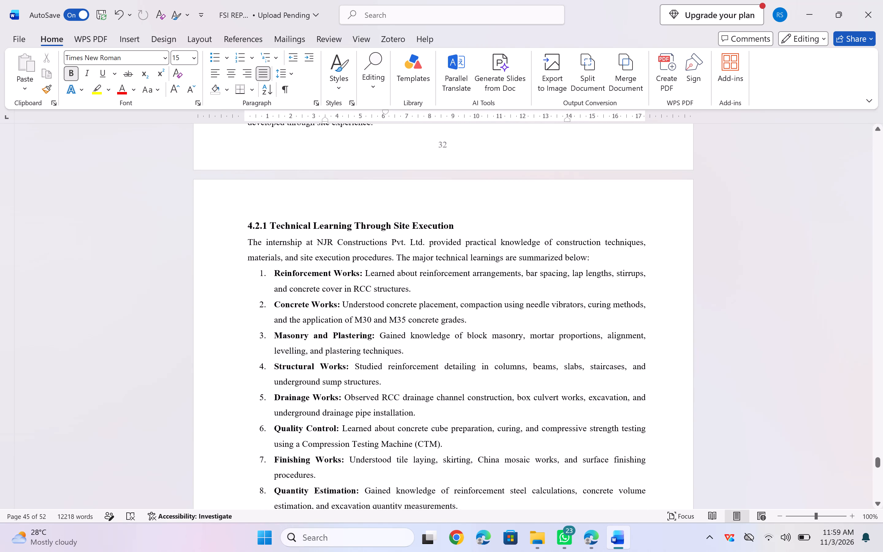
Review subsections 4.2.1 to 4.2.3 through to the Chapter 5 Conclusion title and section 5.1, checking lists, headings and page breaks.
scroll(364, 416, down, 1)
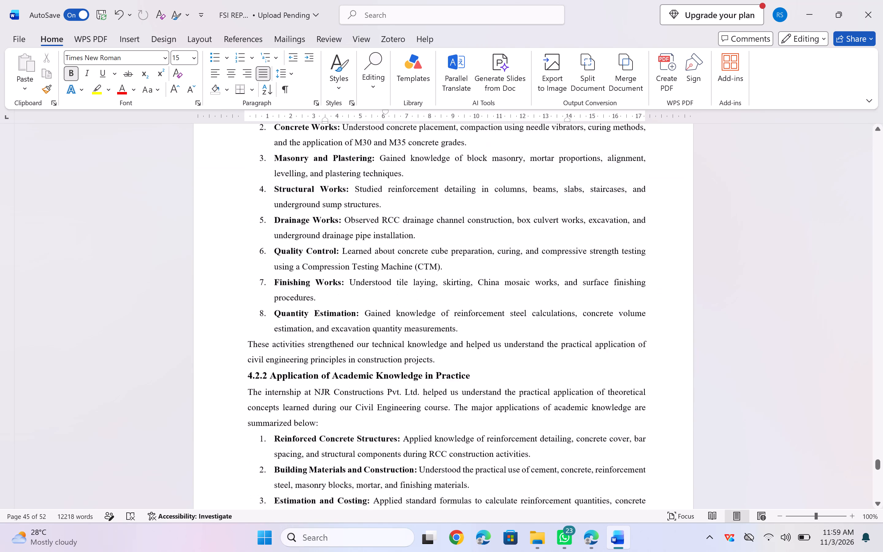
scroll(364, 416, down, 2)
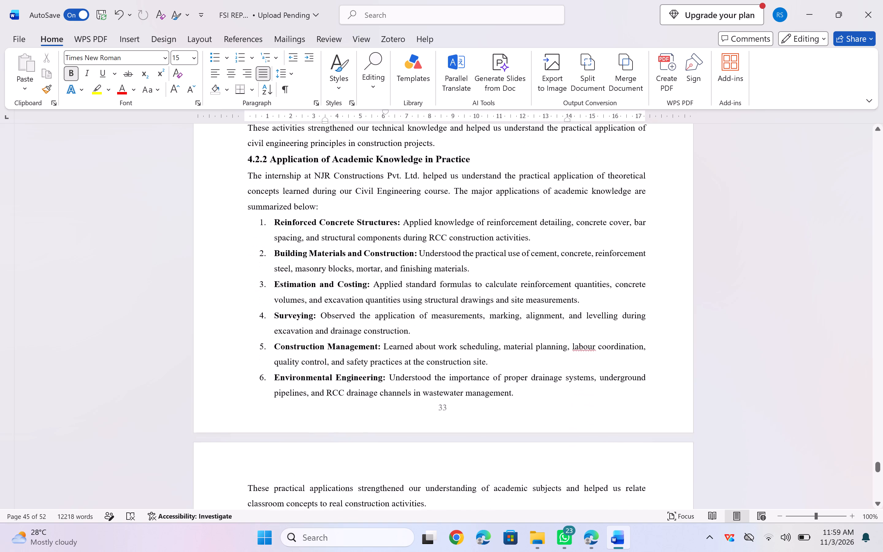
scroll(364, 416, down, 2)
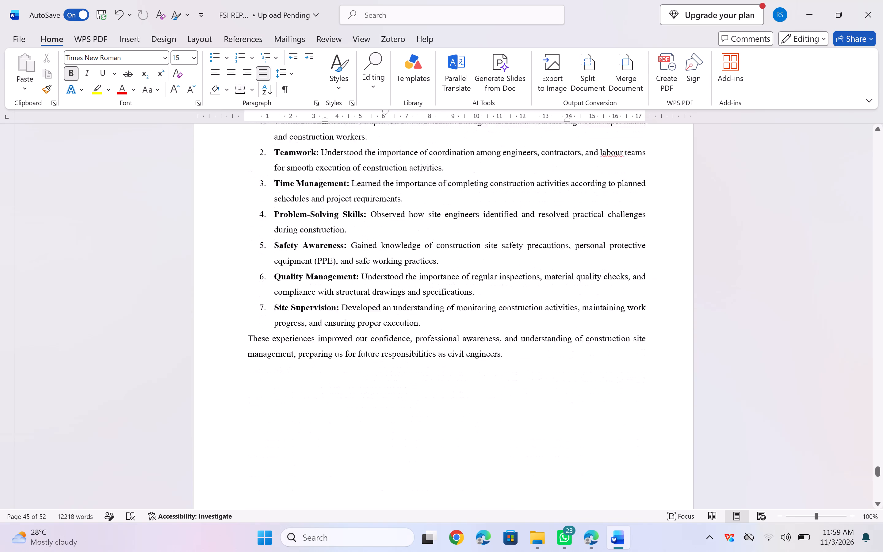
scroll(364, 416, down, 3)
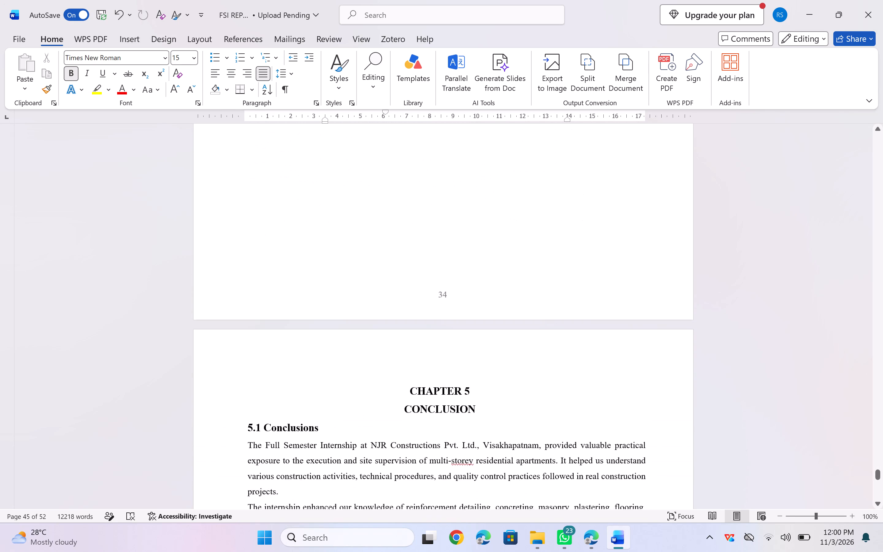
scroll(364, 416, down, 1)
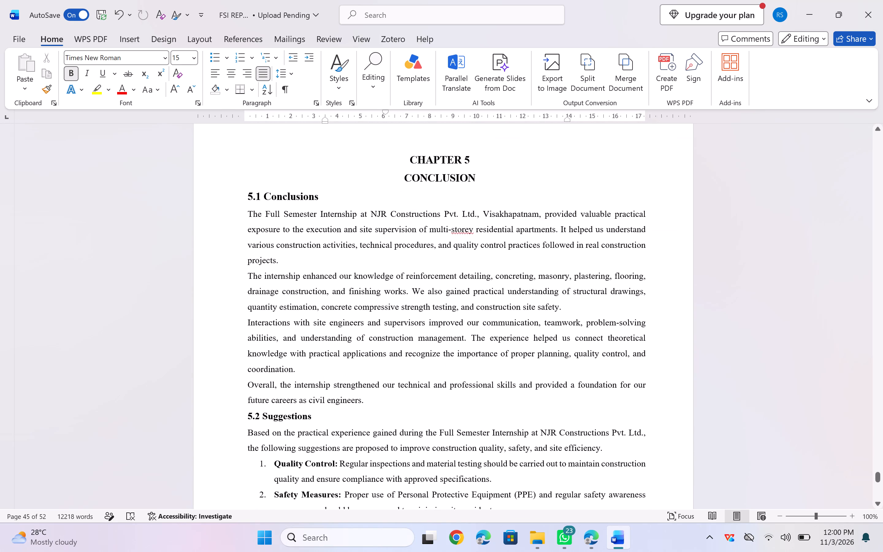
click(488, 184)
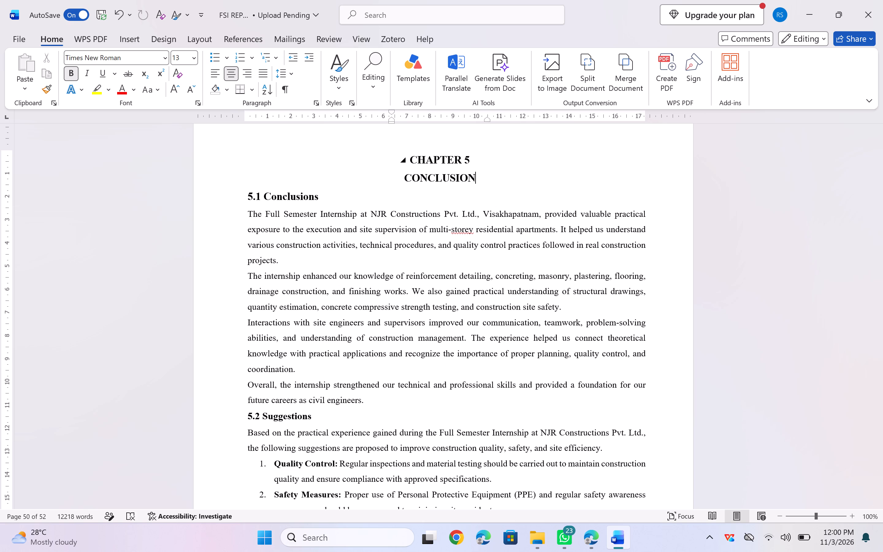
Review the Mapping of Course Outcomes with Sustainable Development Goals page, checking its title, introduction, table caption, table rows and justification text.
scroll(488, 184, down, 4)
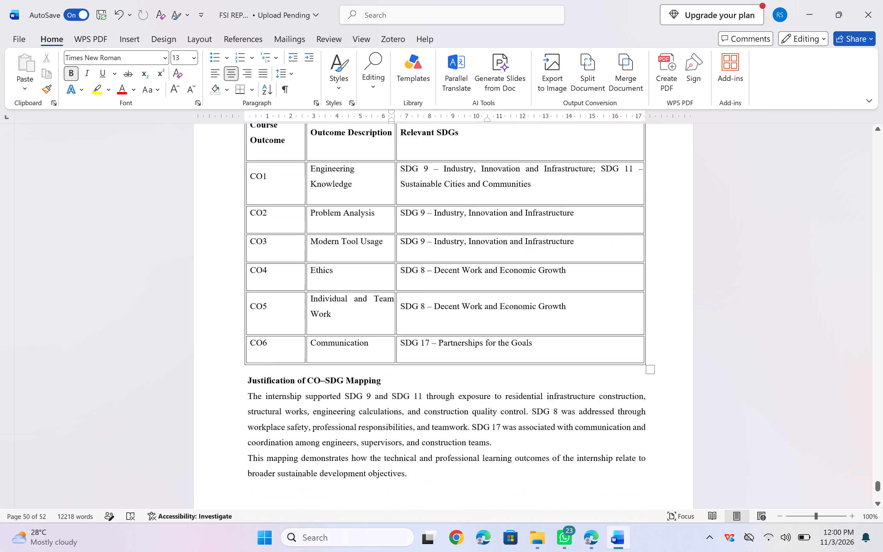
scroll(488, 184, down, 3)
scroll(488, 184, up, 1)
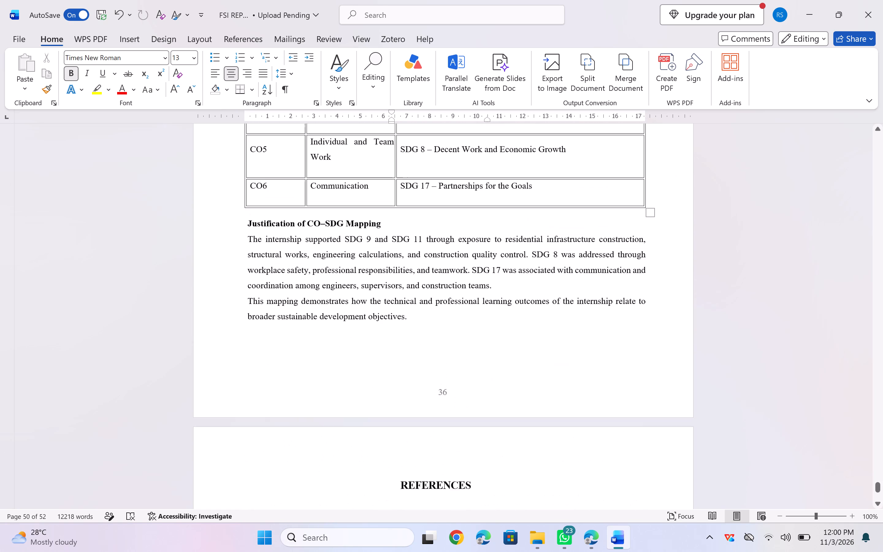
scroll(488, 184, up, 3)
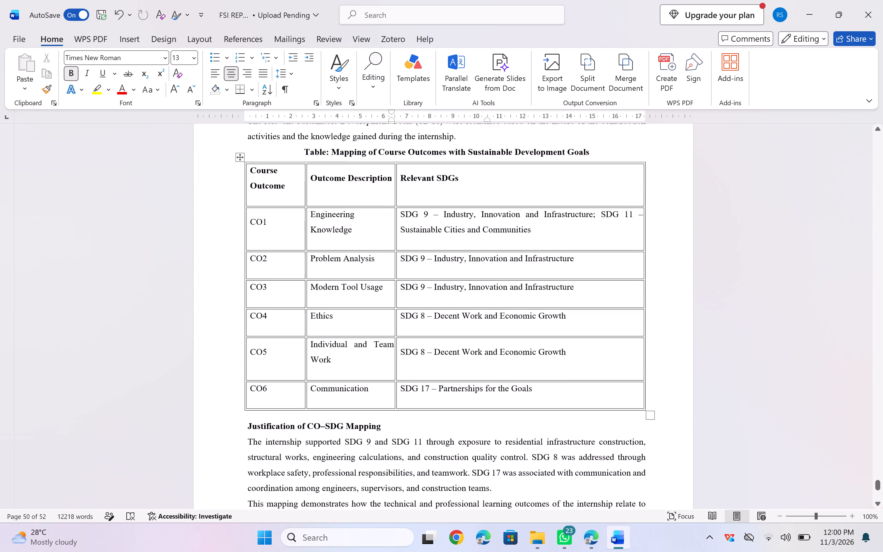
scroll(488, 184, up, 1)
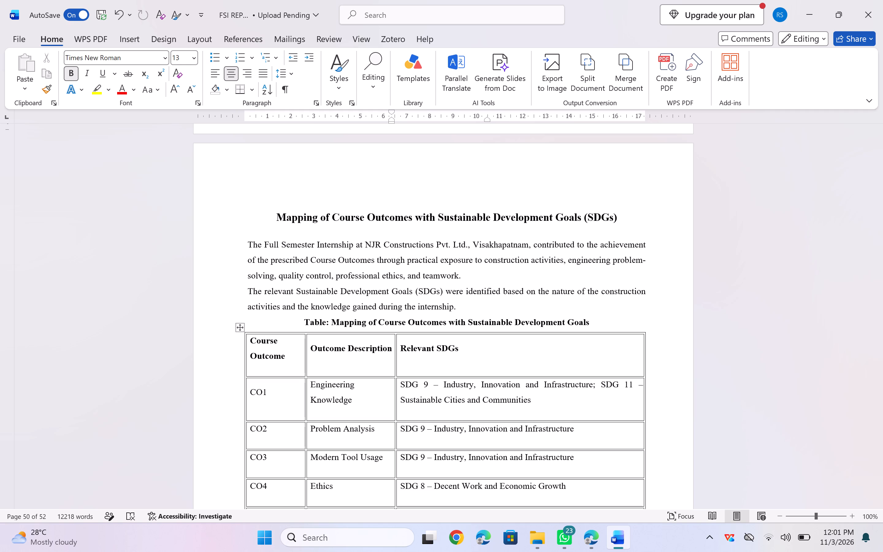
scroll(559, 388, down, 2)
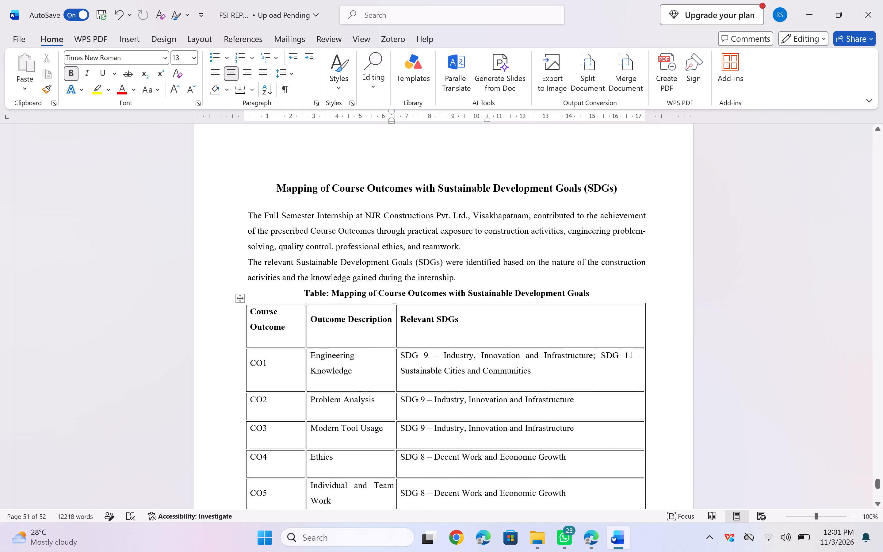
scroll(559, 388, down, 1)
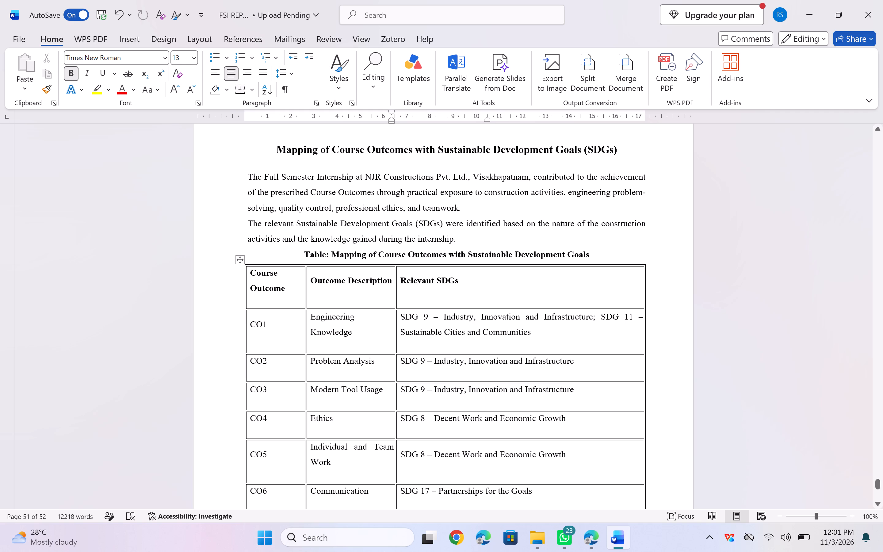
scroll(465, 418, down, 1)
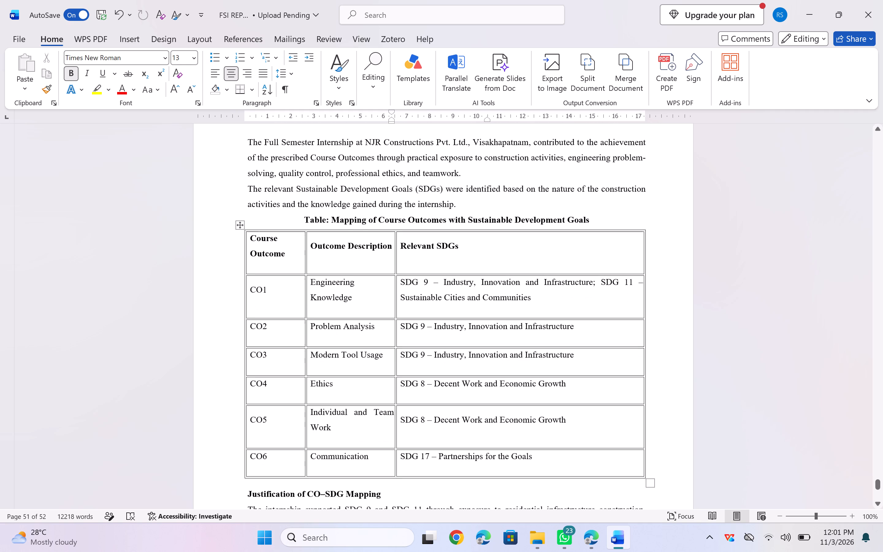
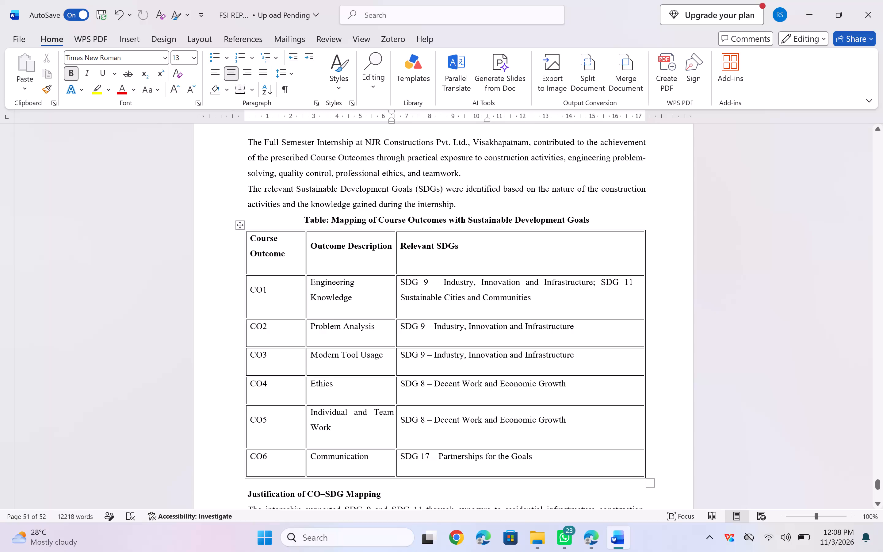
Review the SDG mapping justification and the References list at the report's end, then go back to section 5.2 Suggestions.
scroll(451, 432, down, 1)
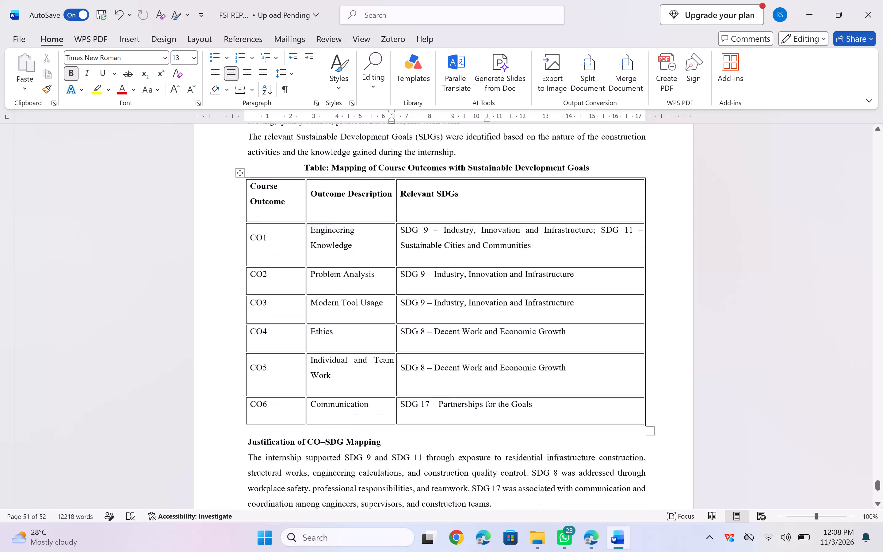
scroll(451, 432, down, 3)
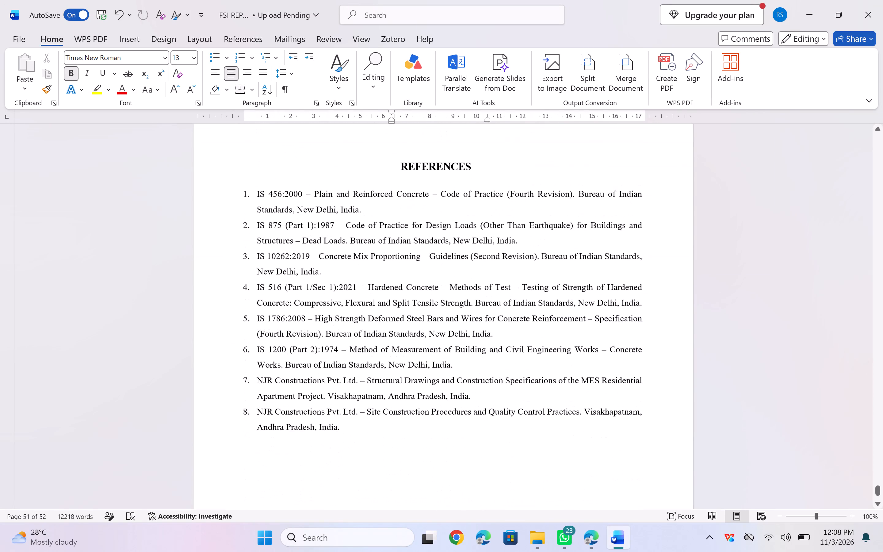
scroll(451, 432, down, 1)
scroll(451, 432, up, 3)
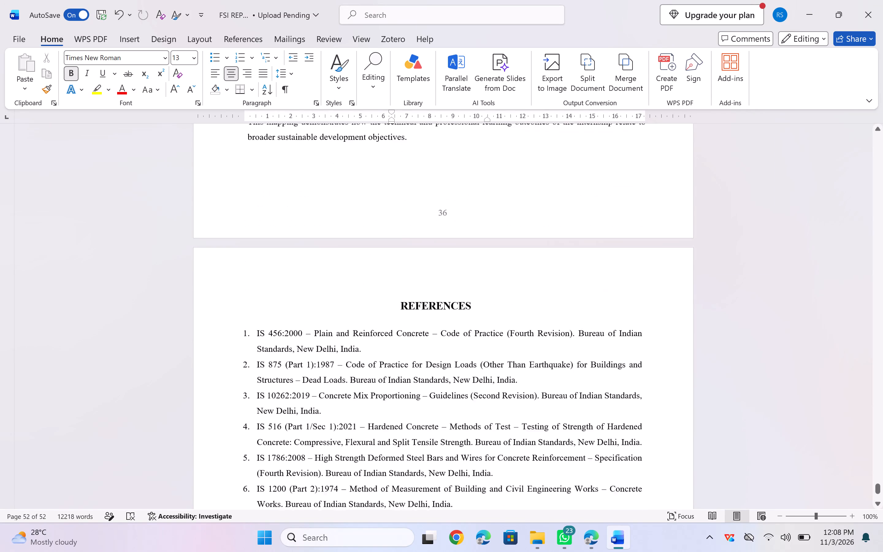
scroll(451, 432, up, 4)
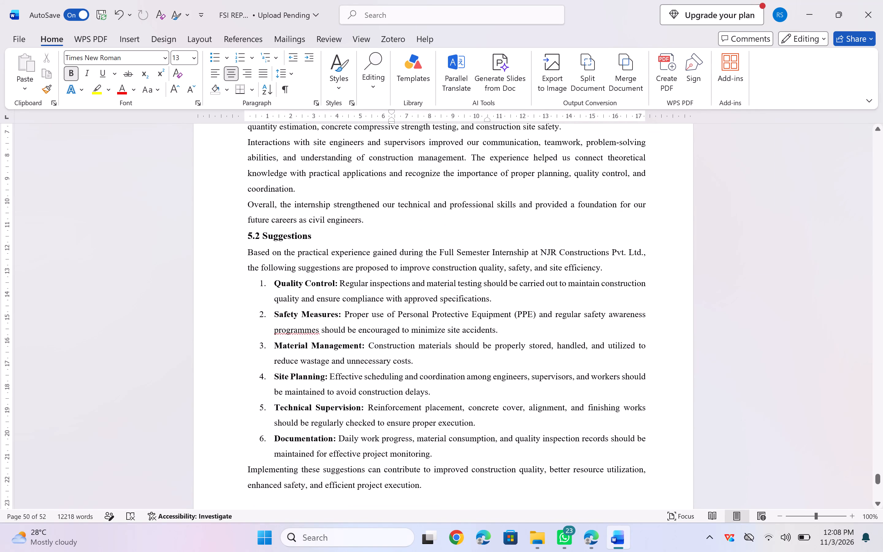
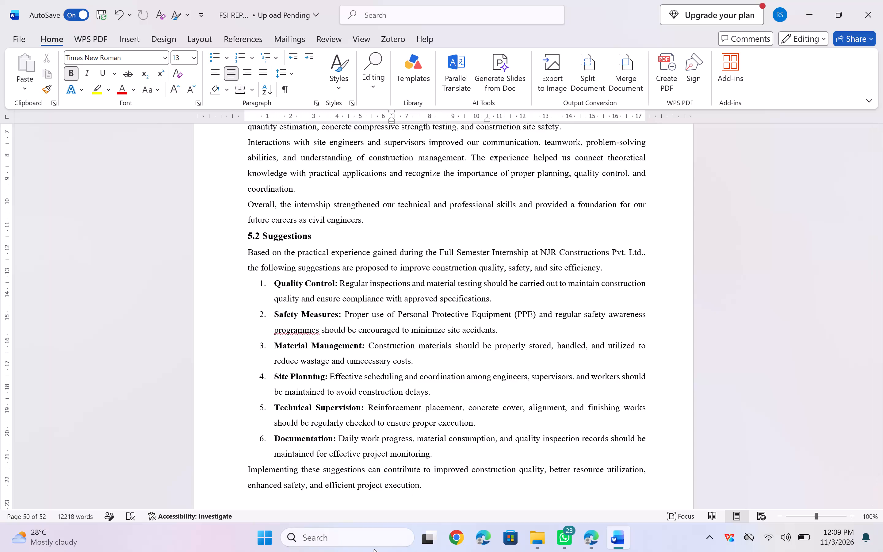
Put the computer to sleep, leaving the internship report open.
click(262, 536)
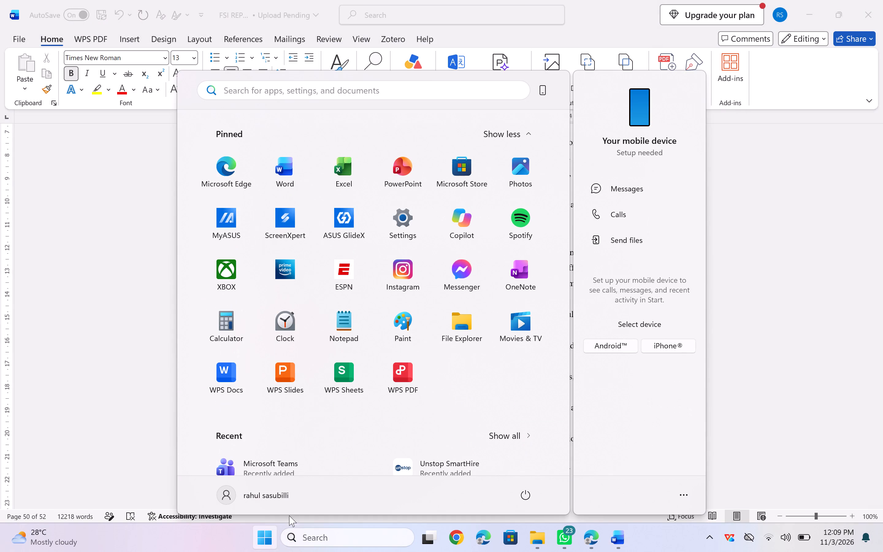
click(536, 498)
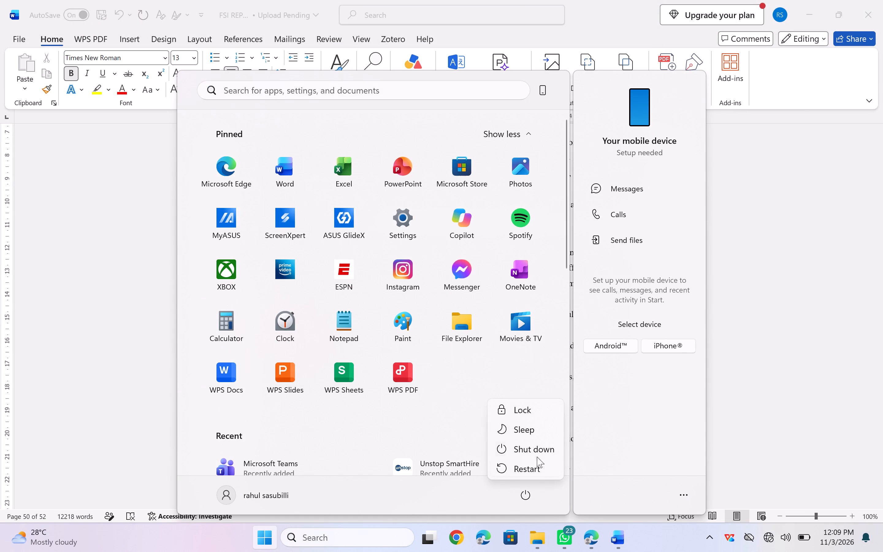
click(534, 423)
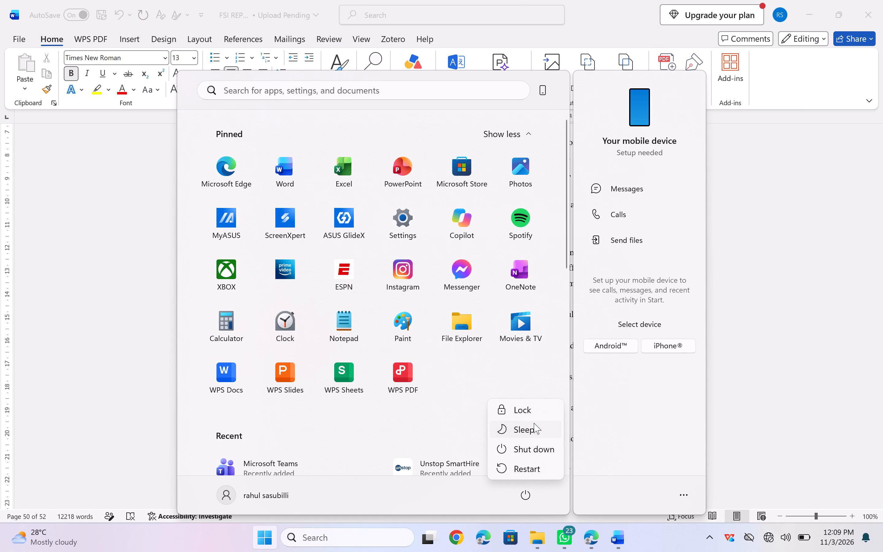
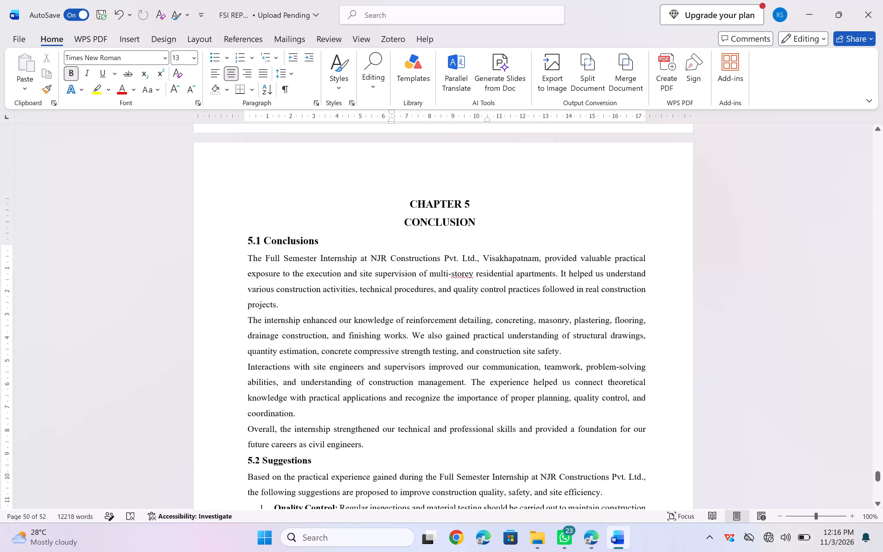
Go back through the report to the table of contents and examine its Chapter 4 and Chapter 5 entries.
scroll(403, 362, up, 1)
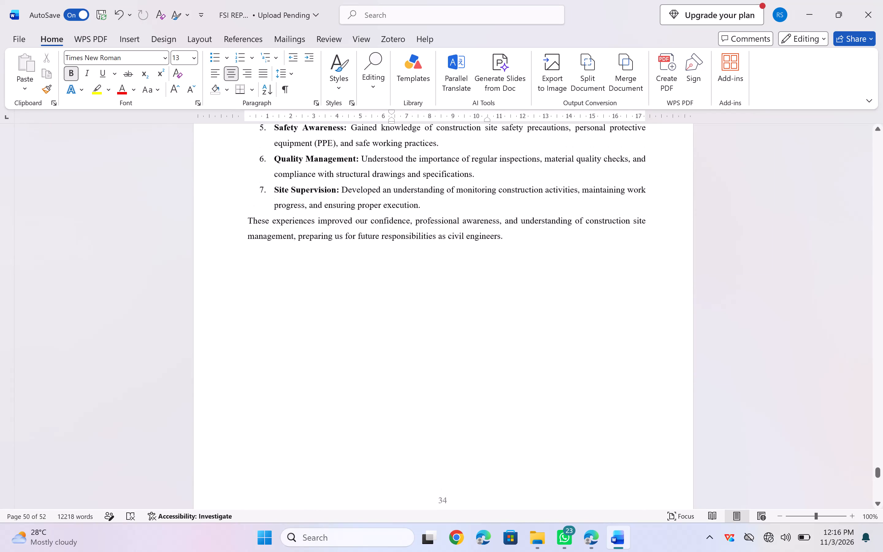
scroll(403, 362, up, 6)
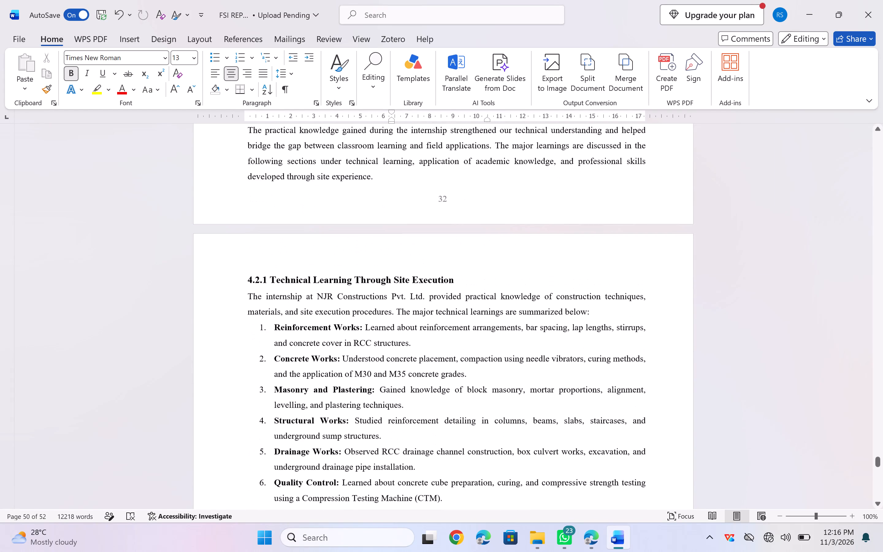
scroll(403, 362, up, 14)
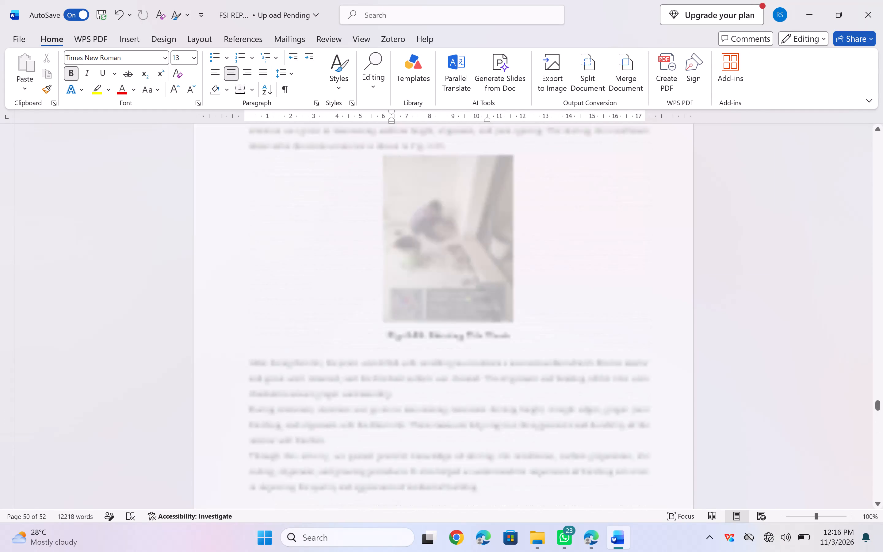
scroll(403, 362, up, 18)
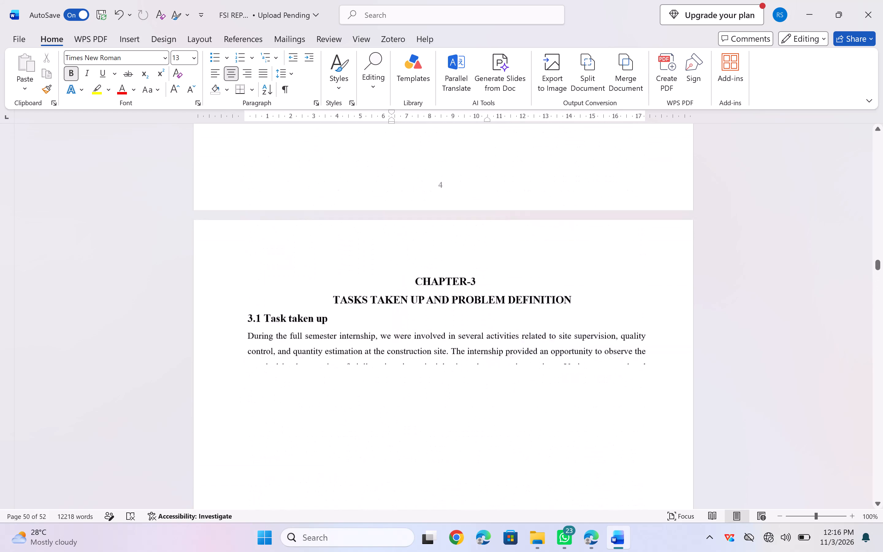
scroll(403, 362, up, 9)
scroll(403, 362, up, 20)
scroll(403, 362, up, 16)
scroll(403, 362, down, 4)
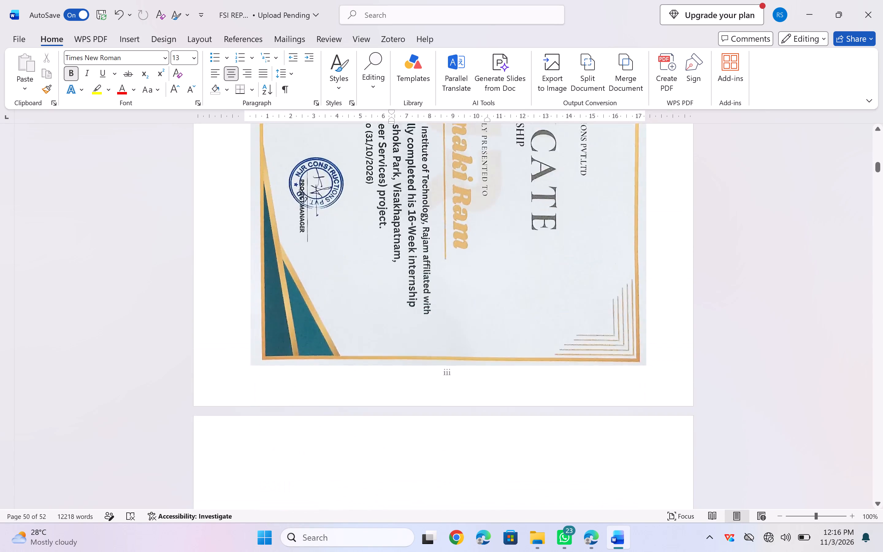
scroll(403, 362, down, 8)
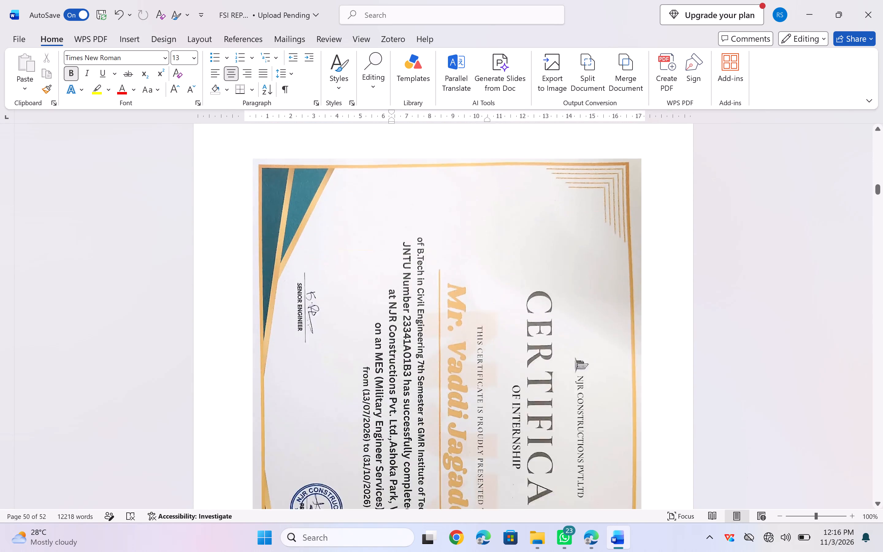
scroll(403, 362, down, 8)
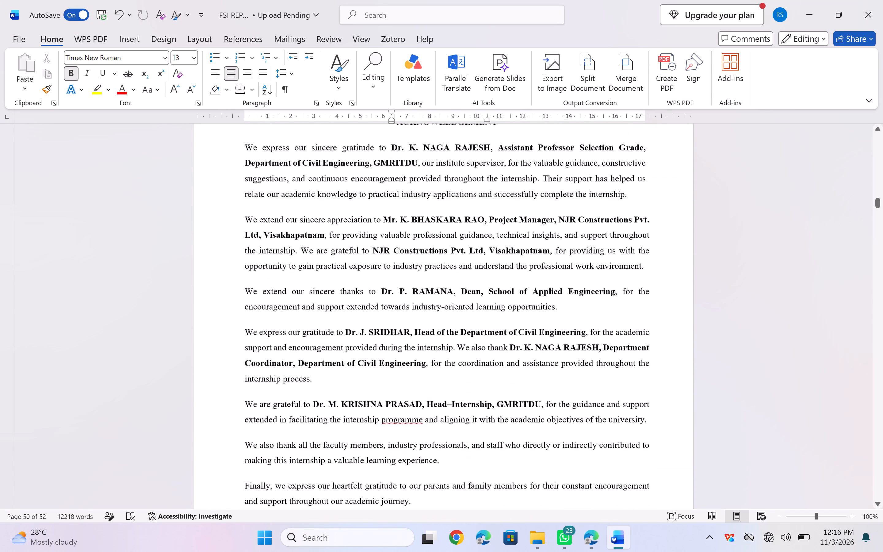
scroll(403, 362, down, 8)
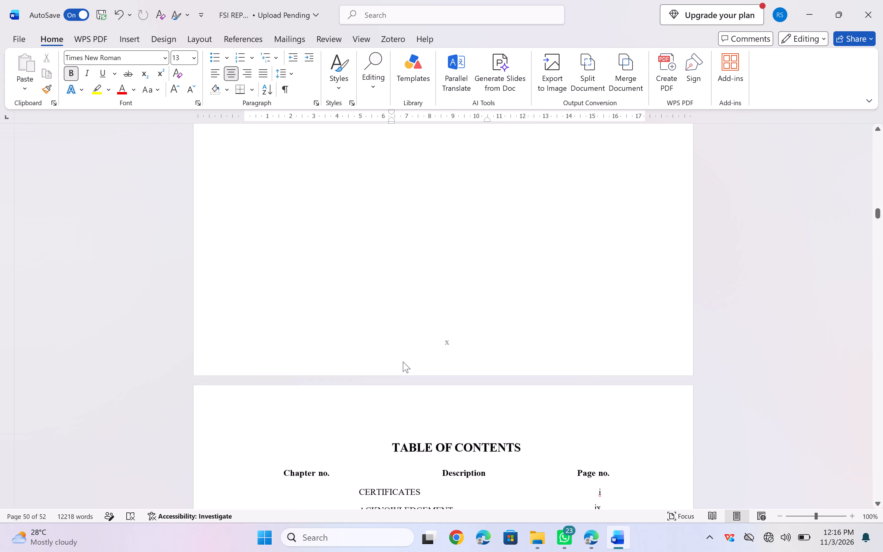
scroll(403, 362, down, 7)
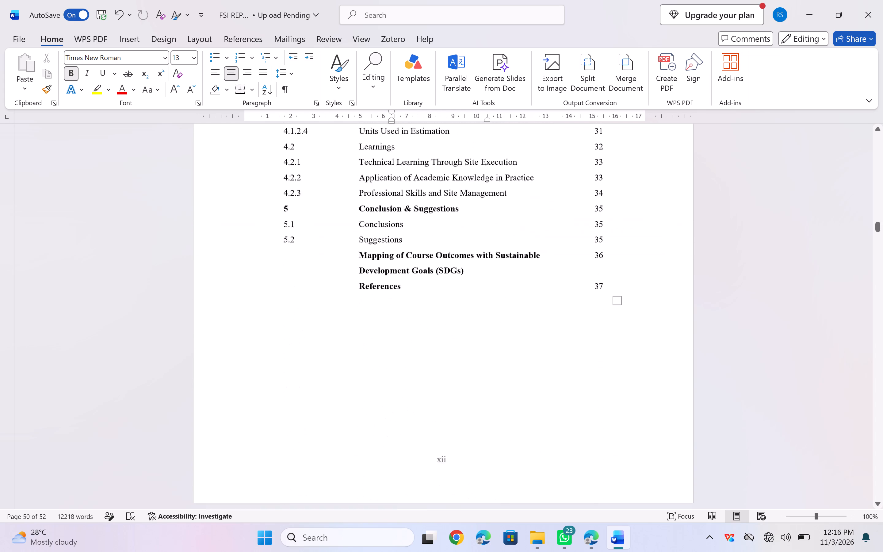
scroll(403, 362, down, 1)
scroll(403, 362, up, 2)
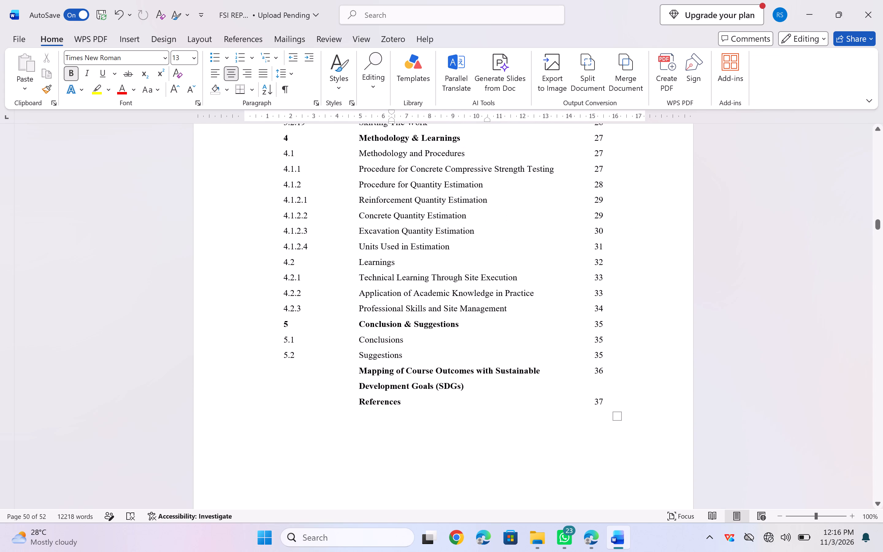
scroll(403, 362, up, 1)
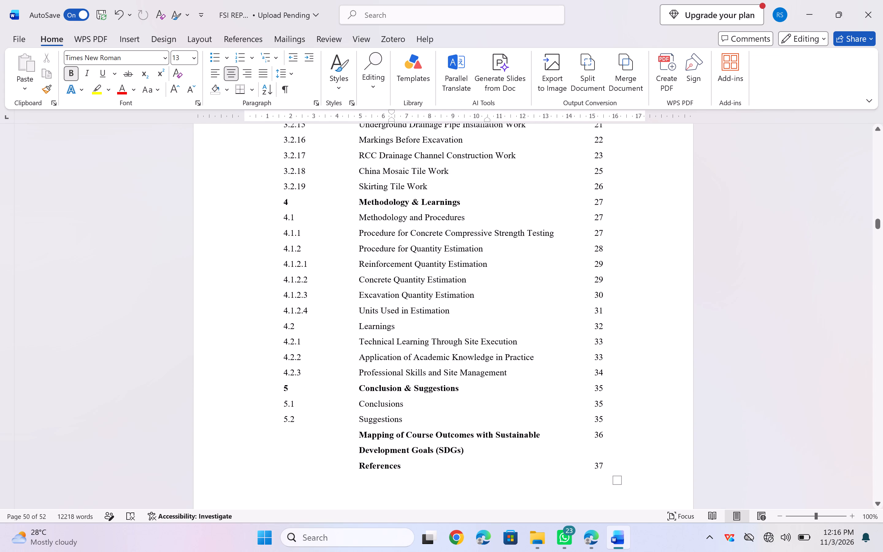
Replace the ampersand with "And" in the Chapter 4 contents entry so it reads "Methodology And Learnings".
click(420, 199)
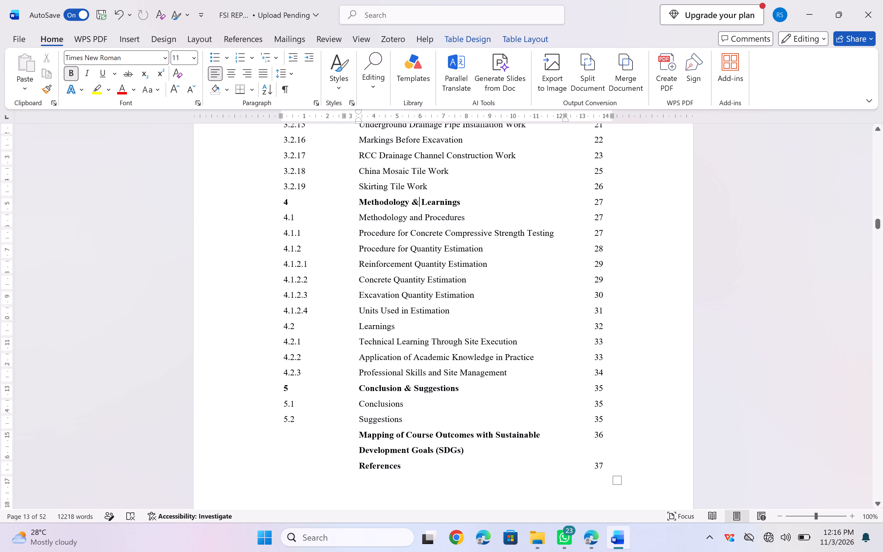
key(BackSpace)
text(aND)
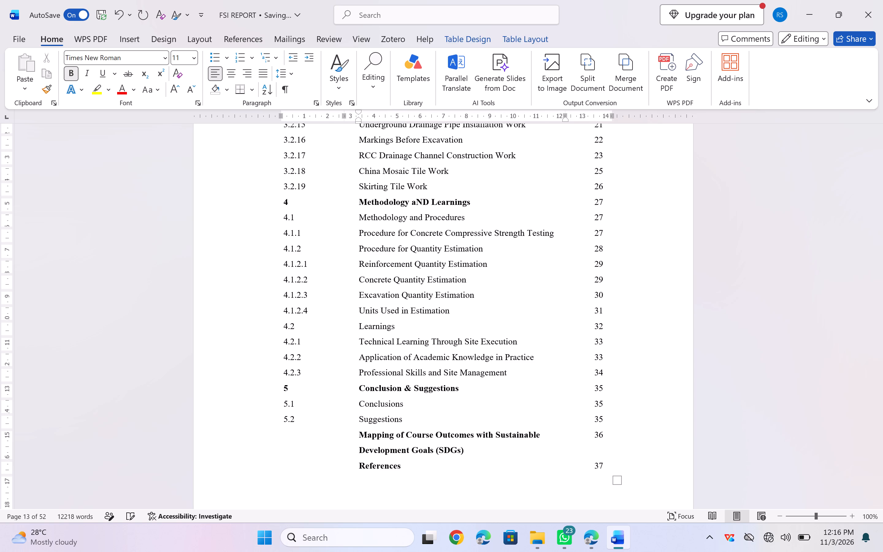
key(BackSpace)
key(BackSpace)
key(BackSpace)
text(AND)
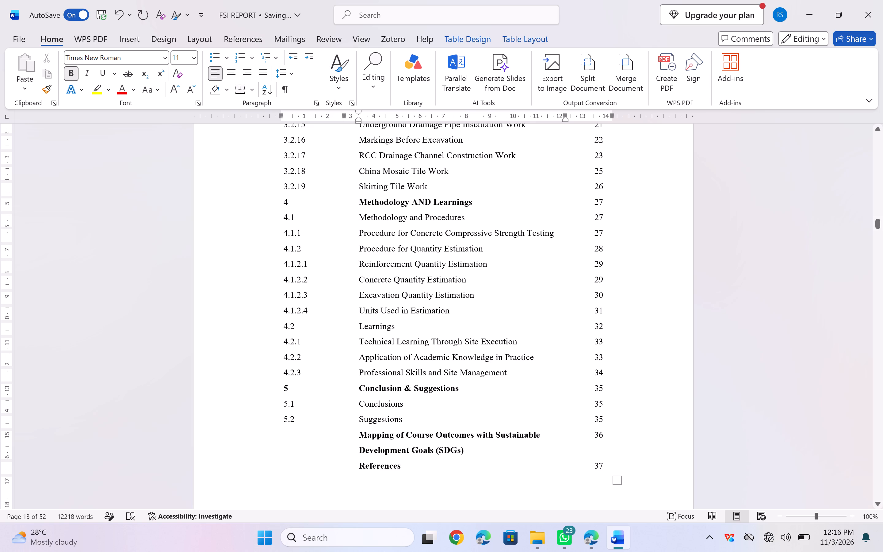
key(BackSpace)
key(BackSpace)
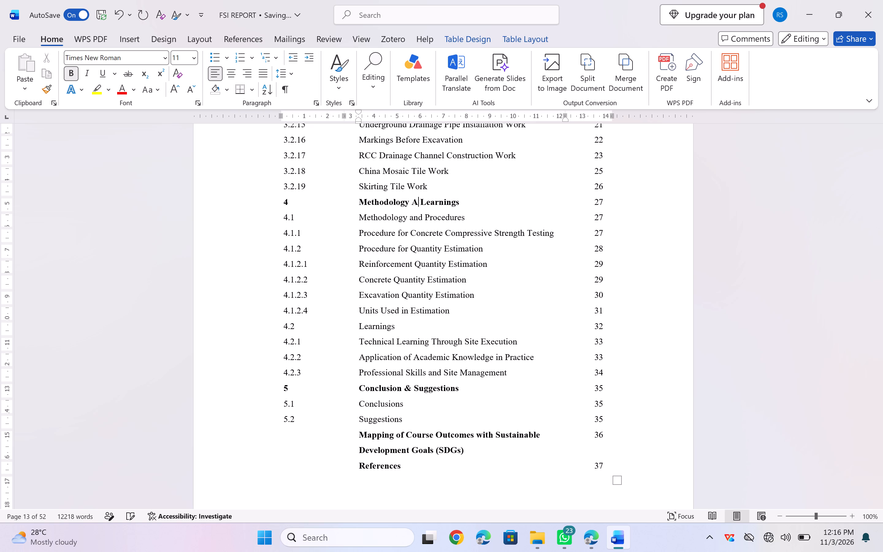
text(ND)
key(BackSpace)
key(BackSpace)
text(nd)
Review the body pages from the list of figures to Chapter 5, checking the chapter titles against the contents entries.
scroll(440, 290, down, 1)
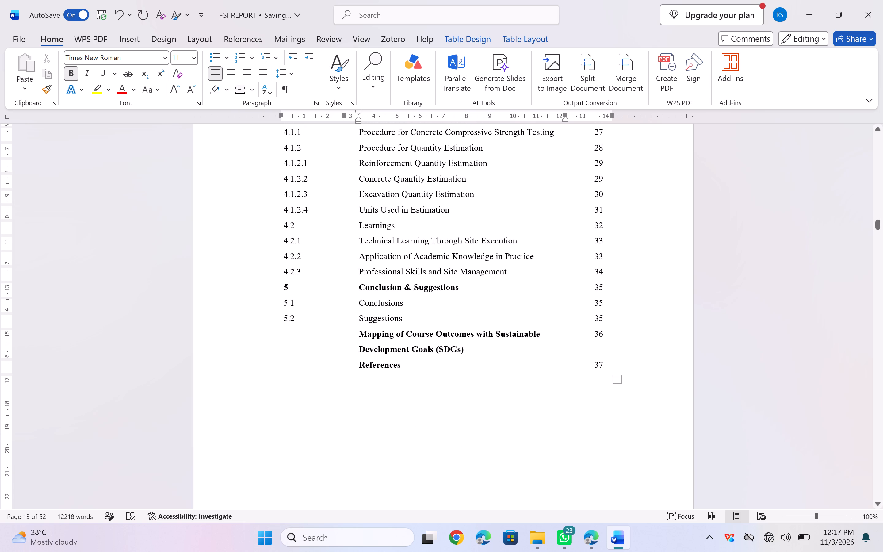
scroll(416, 301, down, 2)
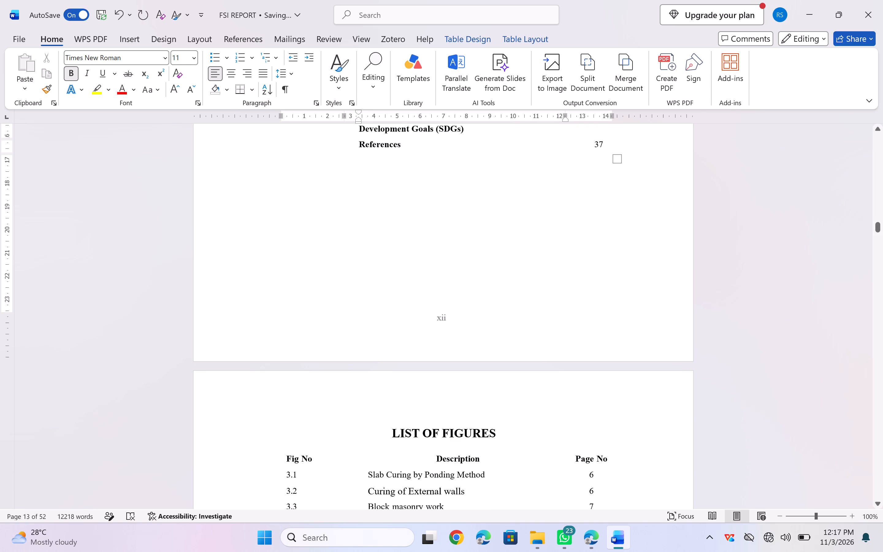
scroll(416, 301, down, 15)
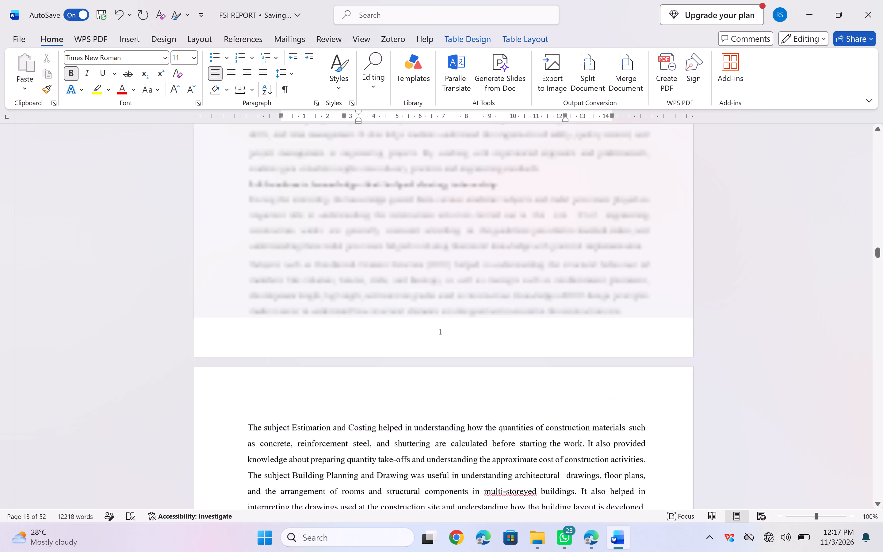
scroll(416, 301, down, 12)
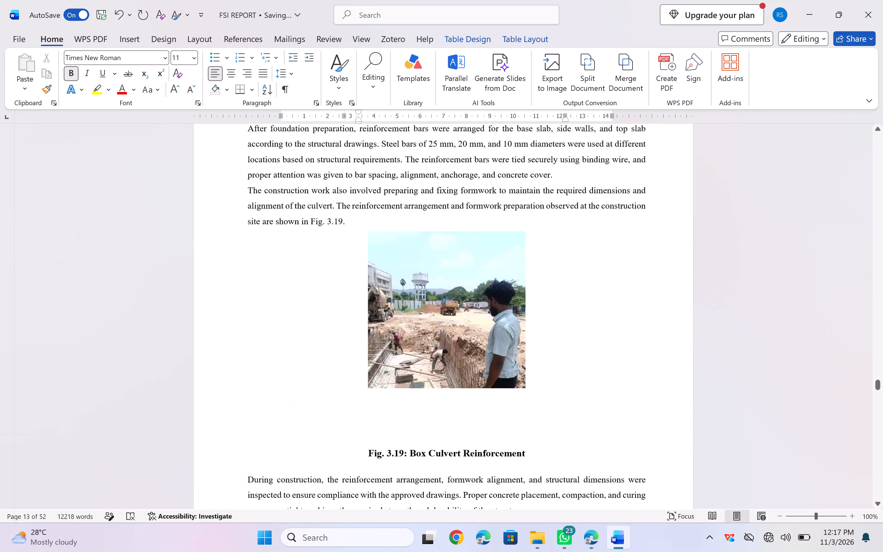
scroll(416, 301, down, 7)
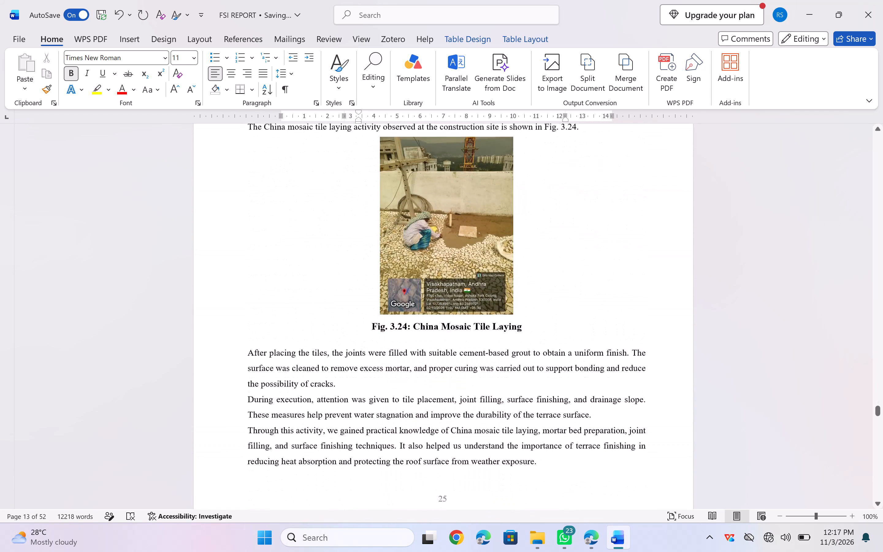
scroll(416, 301, down, 6)
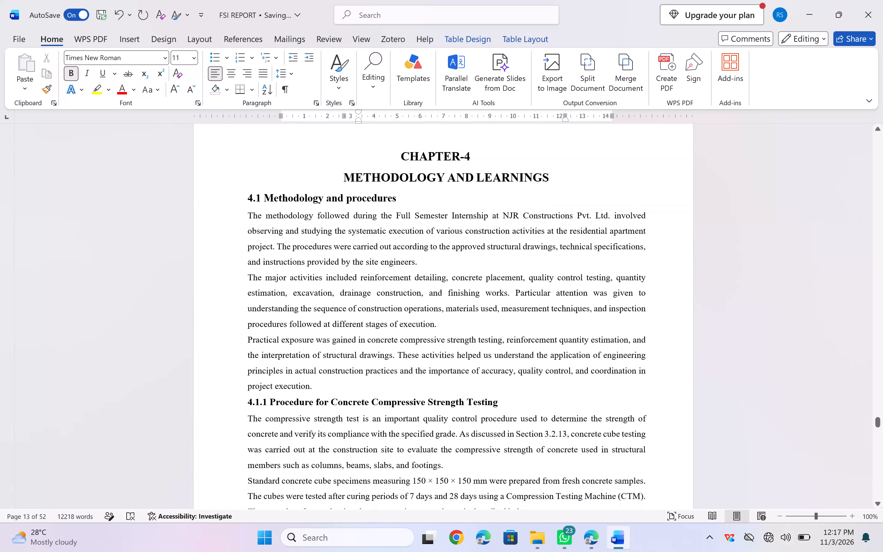
scroll(416, 301, down, 2)
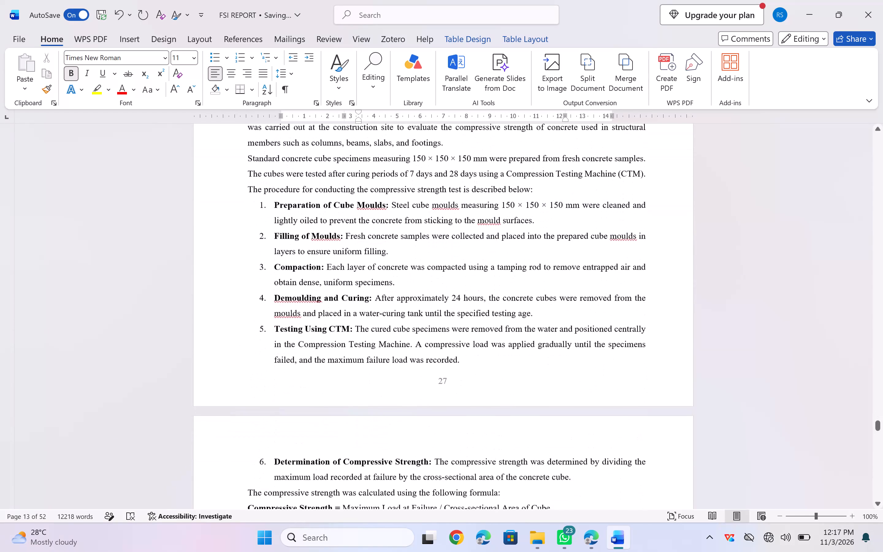
scroll(416, 301, down, 7)
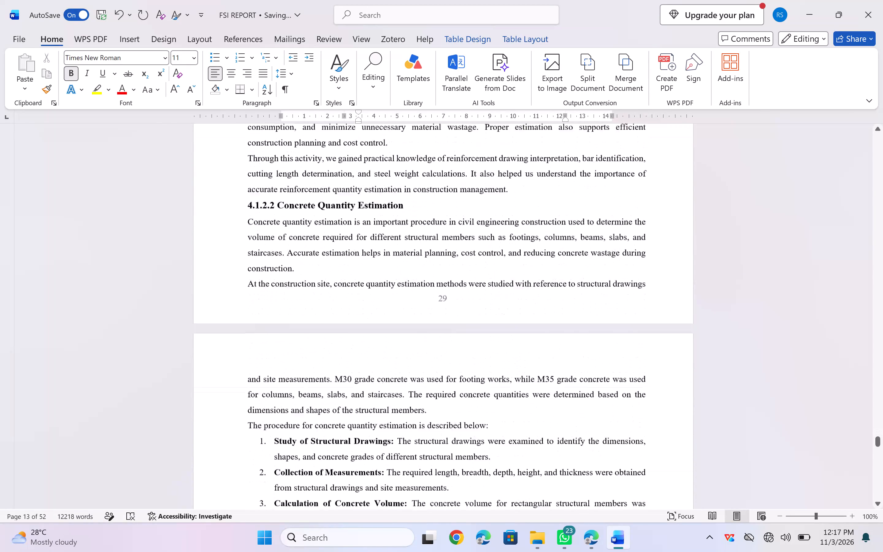
scroll(416, 301, down, 8)
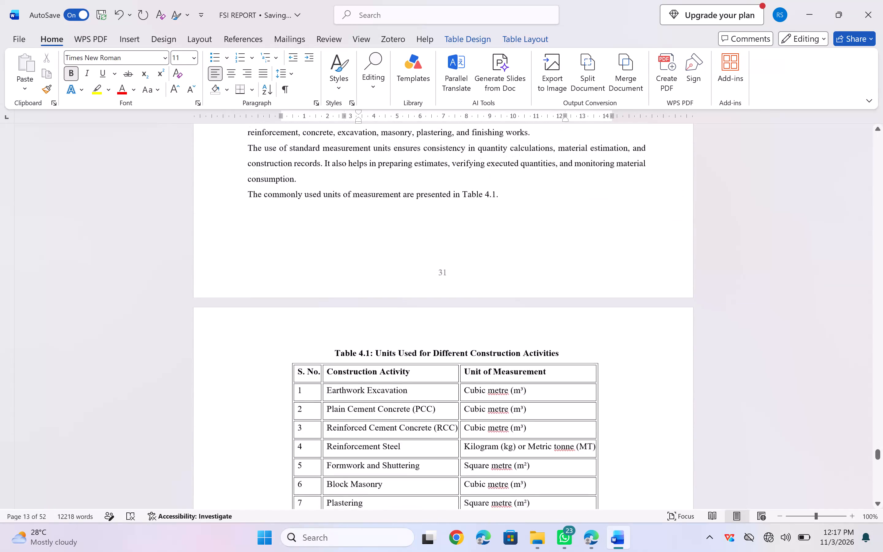
scroll(416, 301, down, 7)
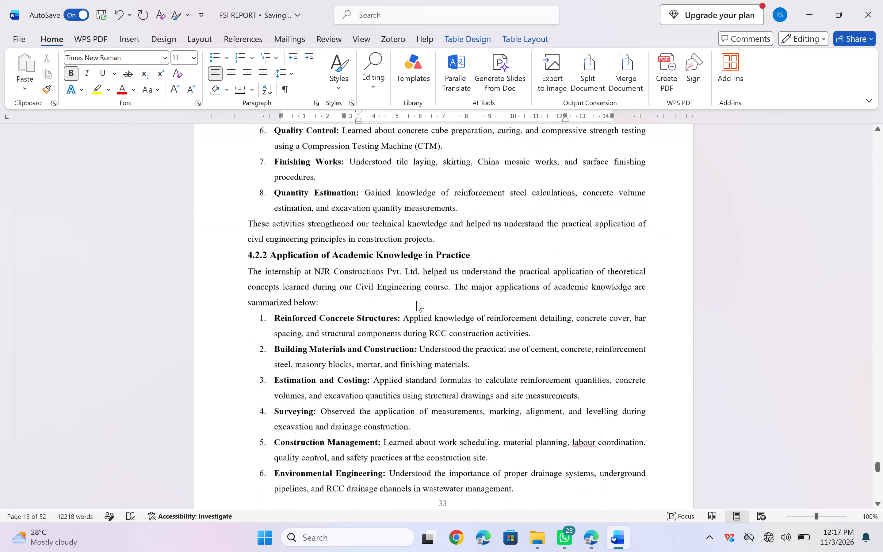
scroll(416, 301, down, 4)
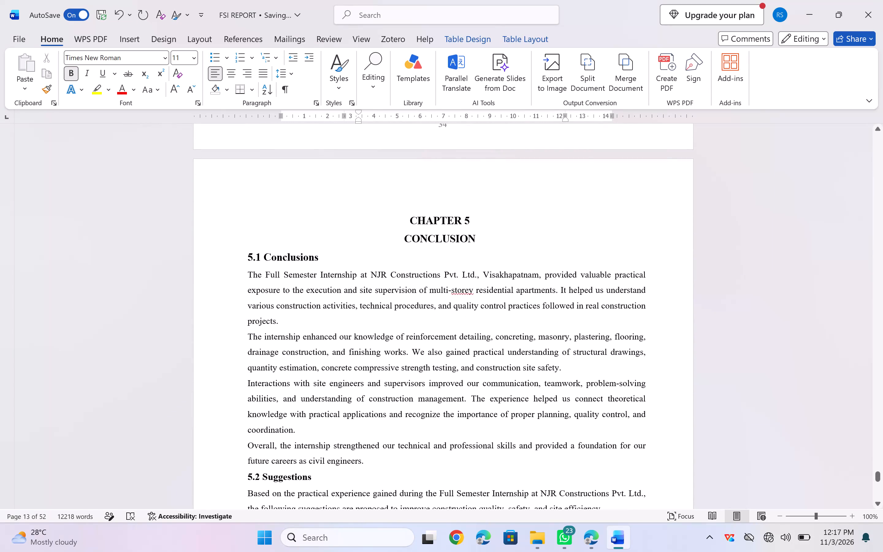
Append "AND" after "CONCLUSION" in the Chapter 5 title.
click(487, 233)
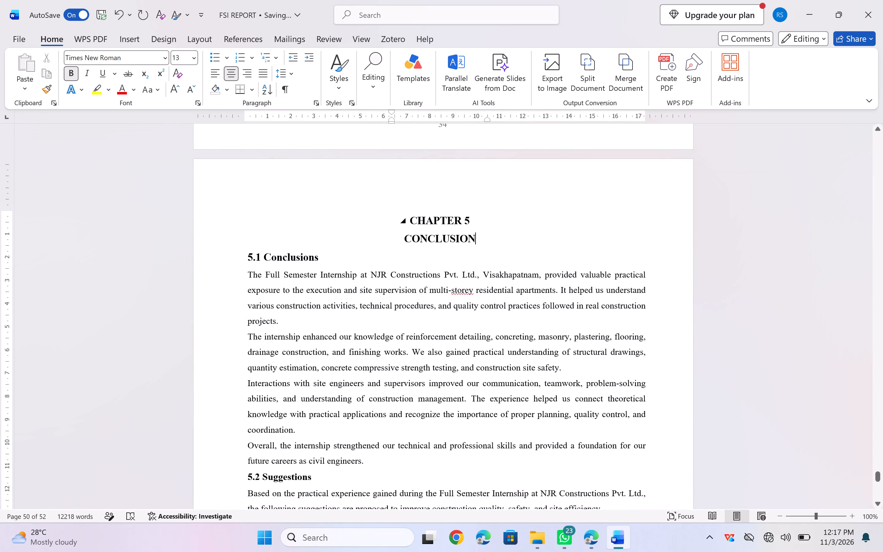
key(space)
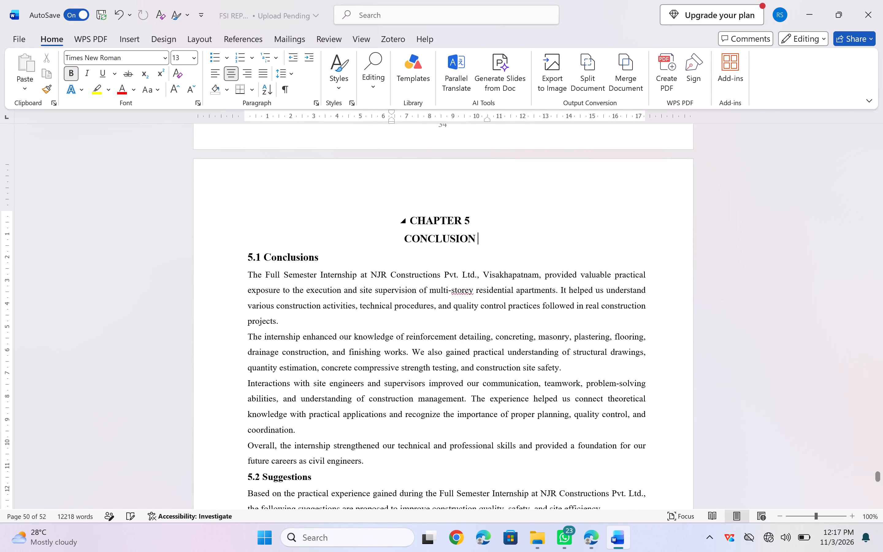
key(a)
key(BackSpace)
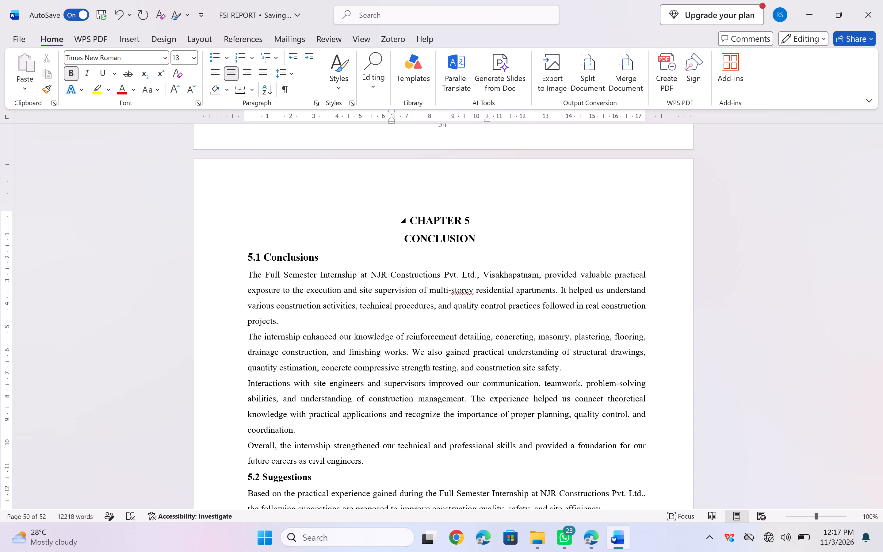
key(shift+a)
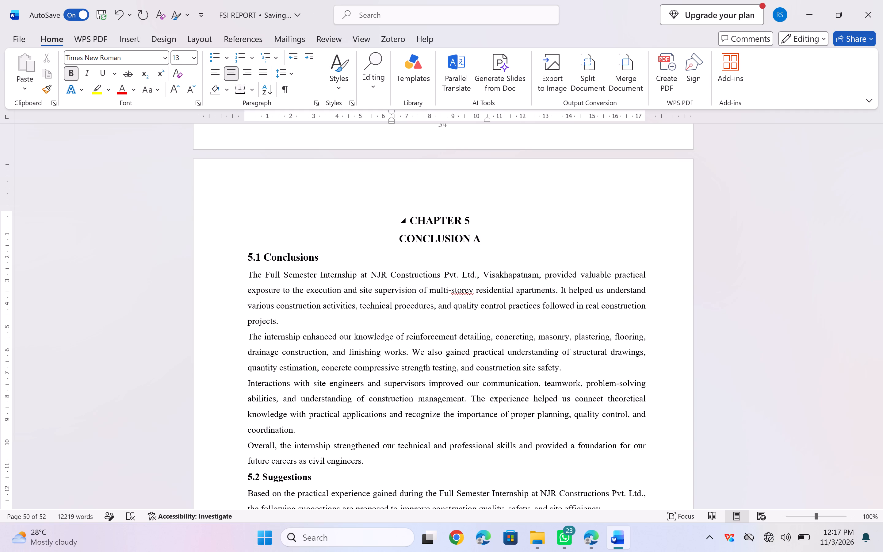
text(ND)
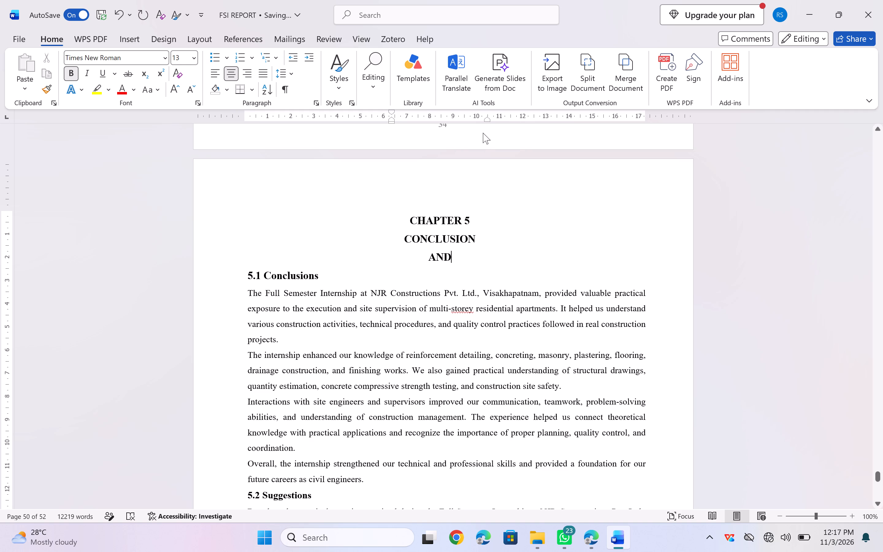
Widen the Chapter 5 heading so "CONCLUSION AND" fits on one line, with ruler indents at about 5.8 cm (first line) and 10.7 cm (right).
drag(487, 119, 494, 118)
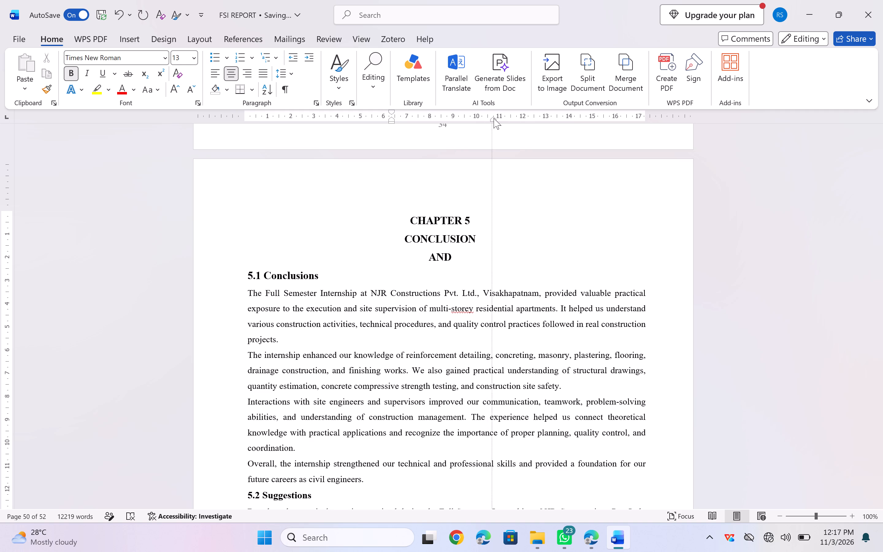
drag(494, 118, 503, 117)
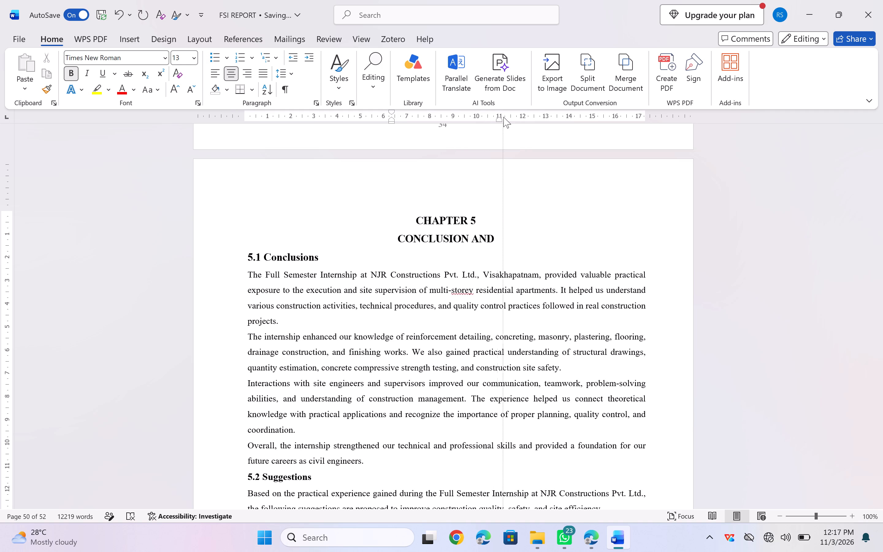
drag(503, 117, 493, 122)
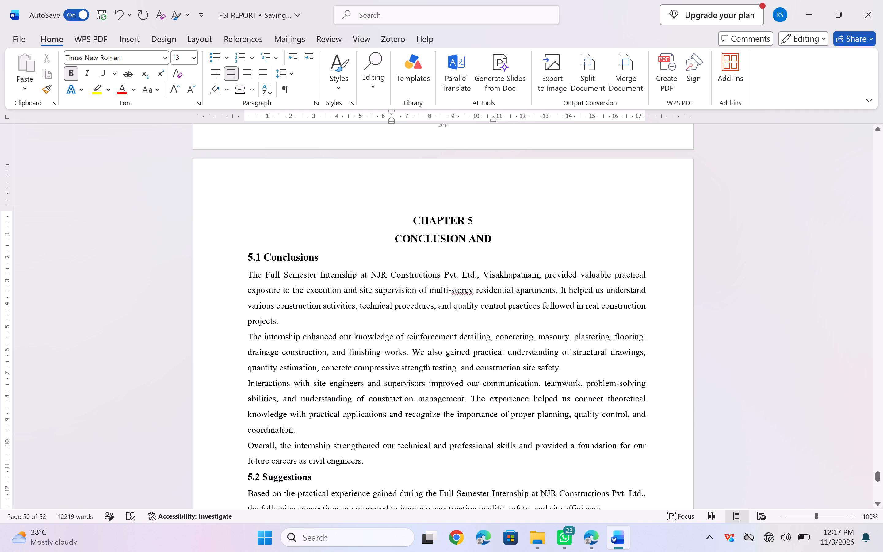
drag(393, 113, 384, 114)
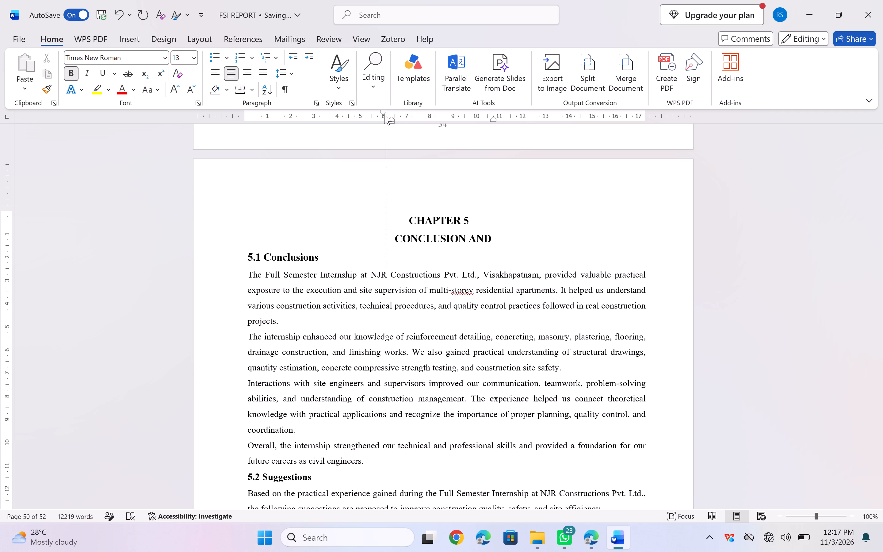
drag(384, 114, 378, 116)
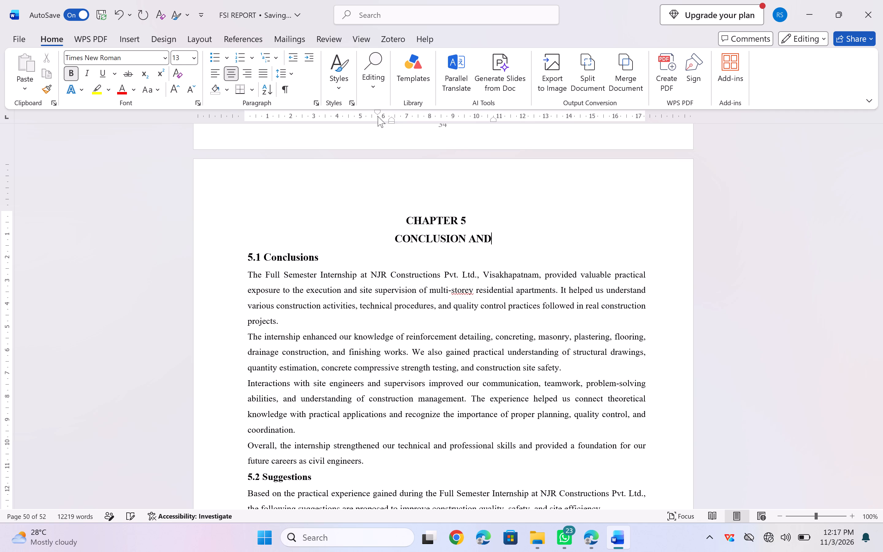
Add "SUGGESTIONS" after "CONCLUSION AND" in the Chapter 5 title.
key(space)
key(shift+s)
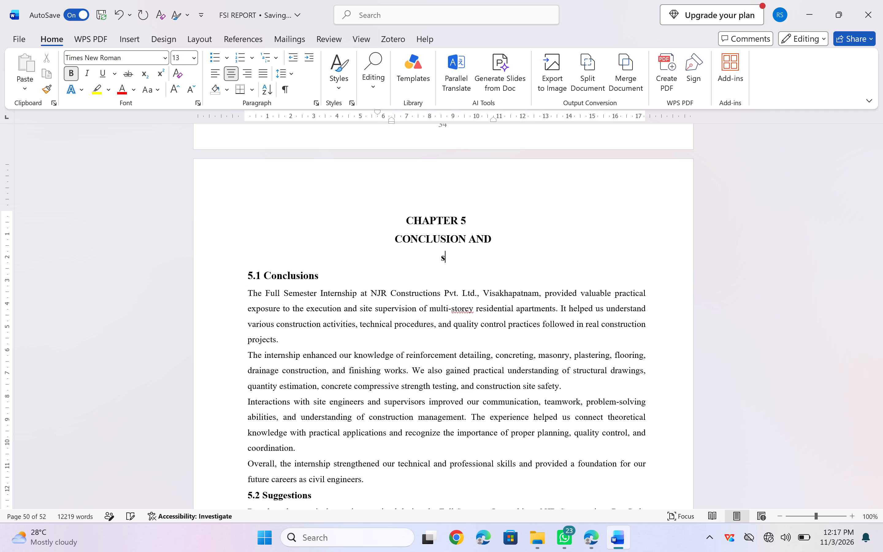
key(BackSpace)
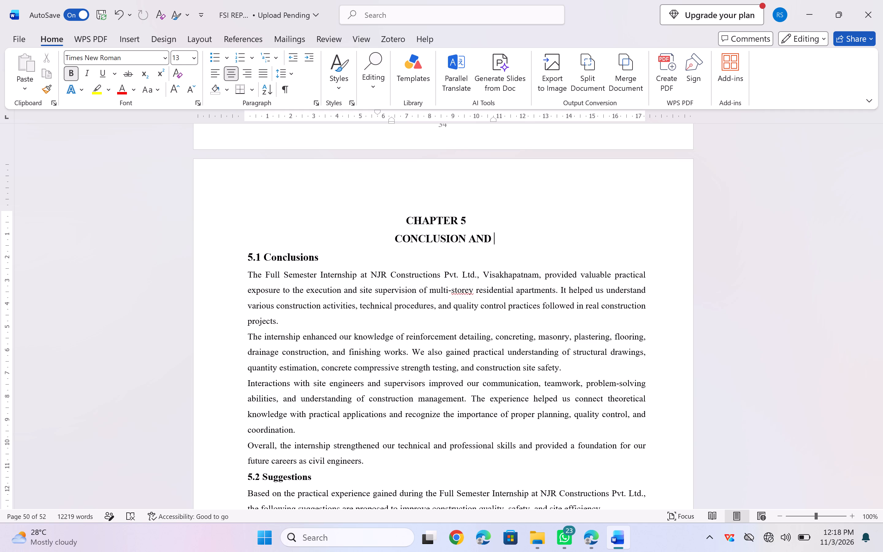
key(shift+s)
key(BackSpace)
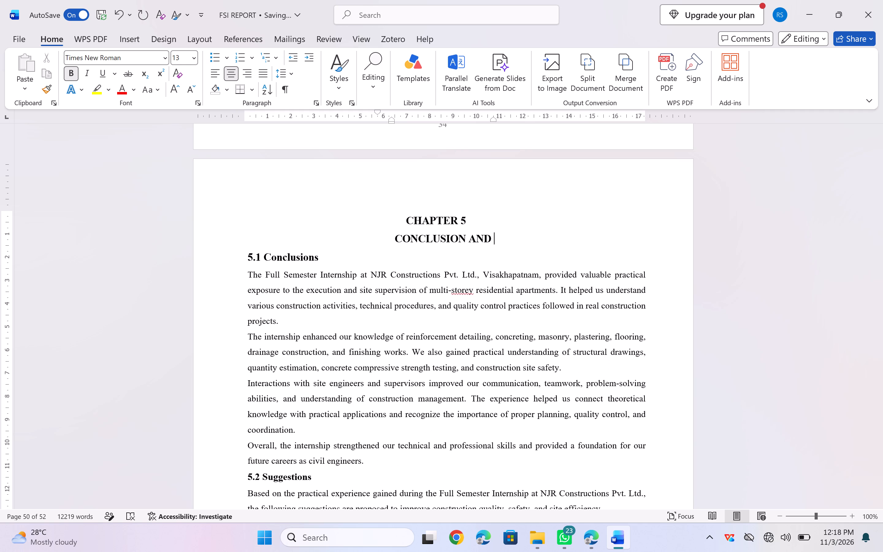
text(SU)
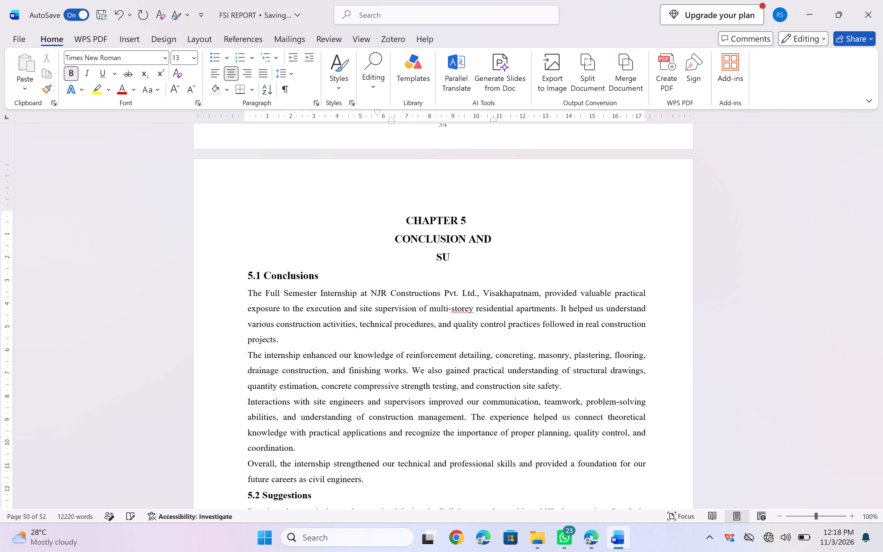
text(GGESTIONS)
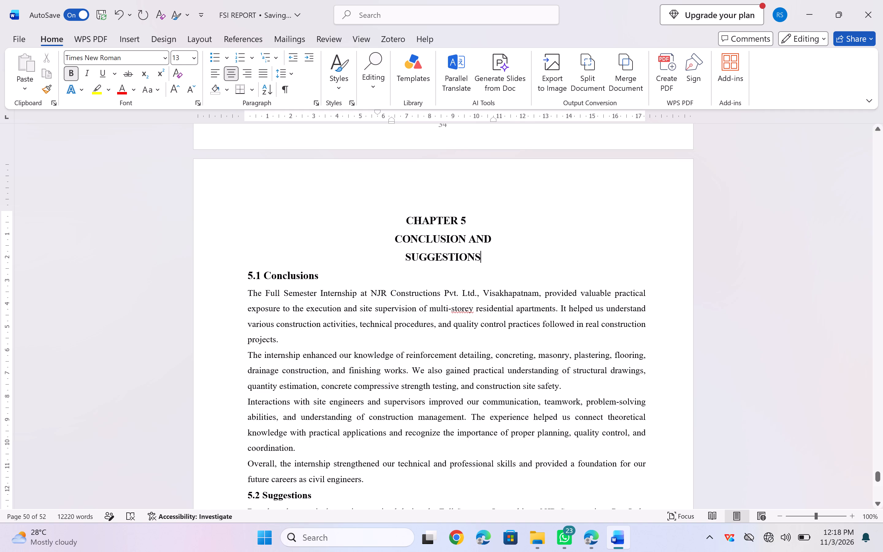
Extend the Chapter 5 heading's right indent to about 14.2 cm on the ruler.
drag(495, 119, 512, 116)
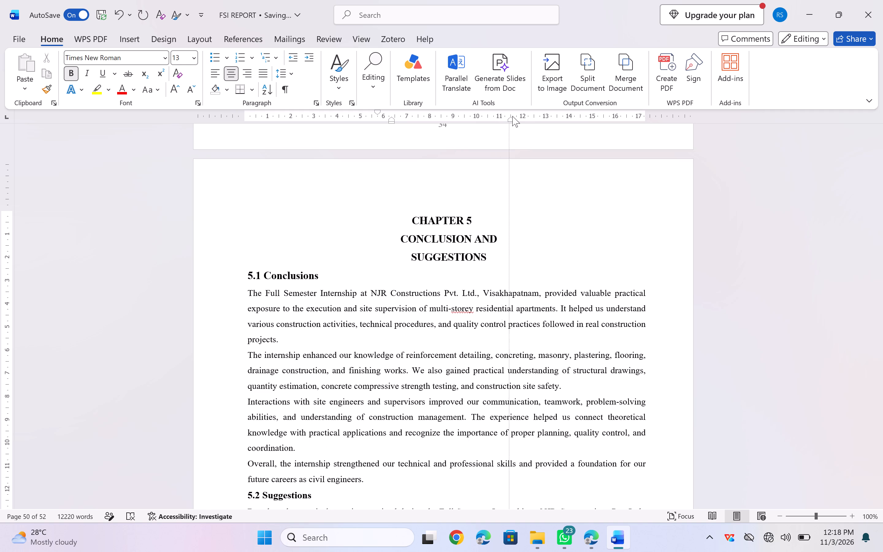
drag(512, 116, 521, 116)
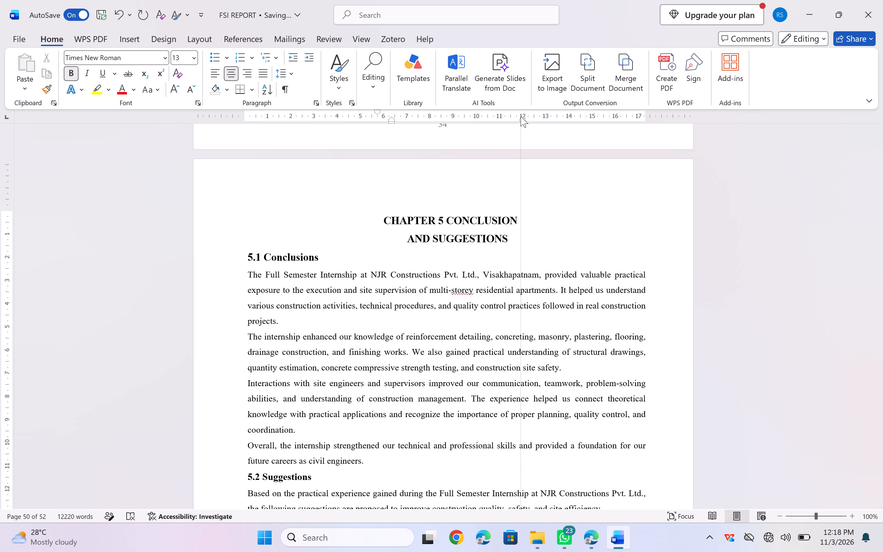
drag(521, 116, 540, 118)
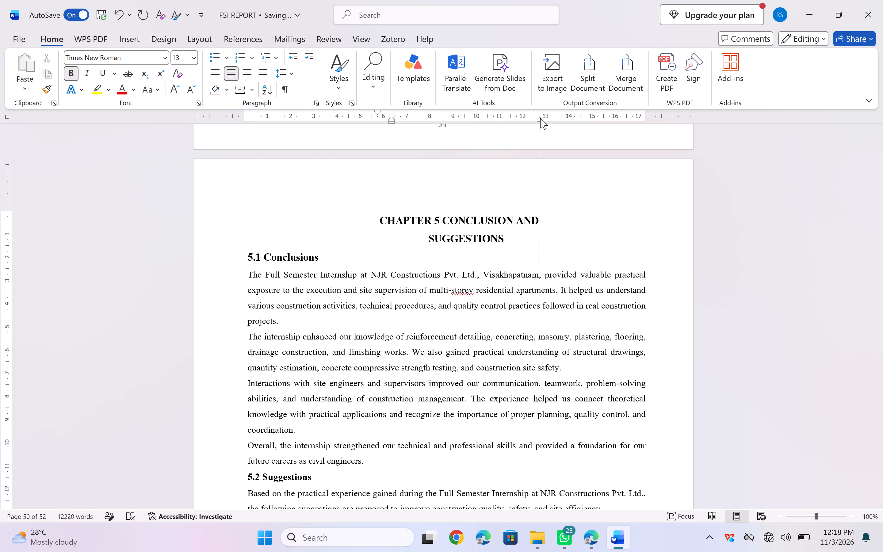
drag(540, 118, 567, 120)
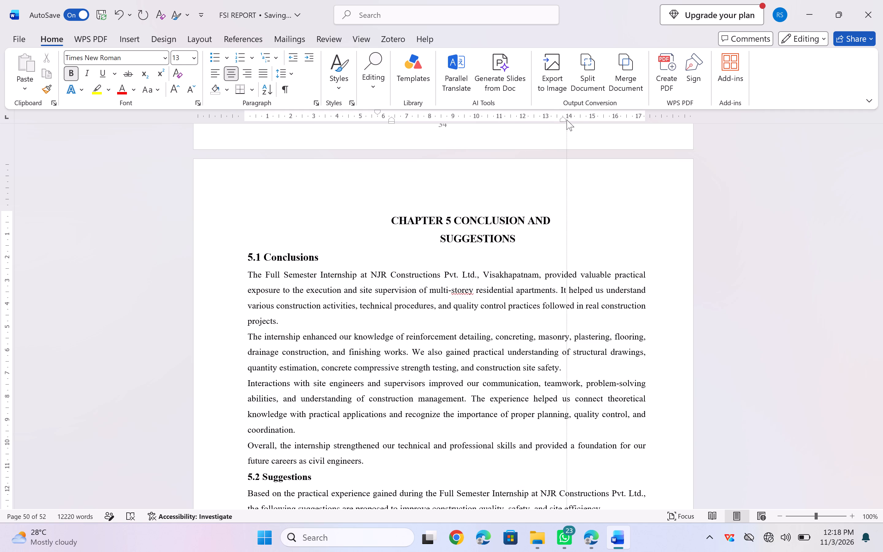
drag(567, 120, 575, 120)
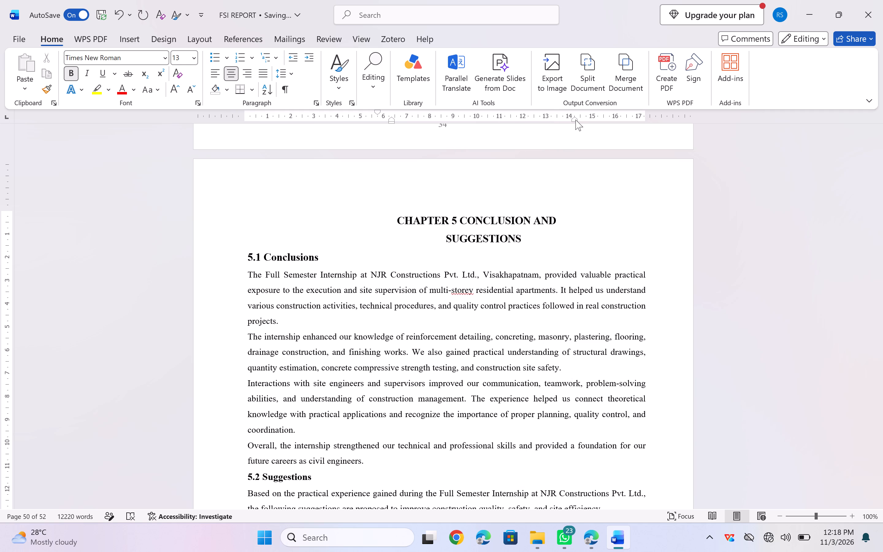
Break the heading after "CHAPTER 5" so "CONCLUSION AND SUGGESTIONS" stands on its own line.
click(460, 221)
key(Return)
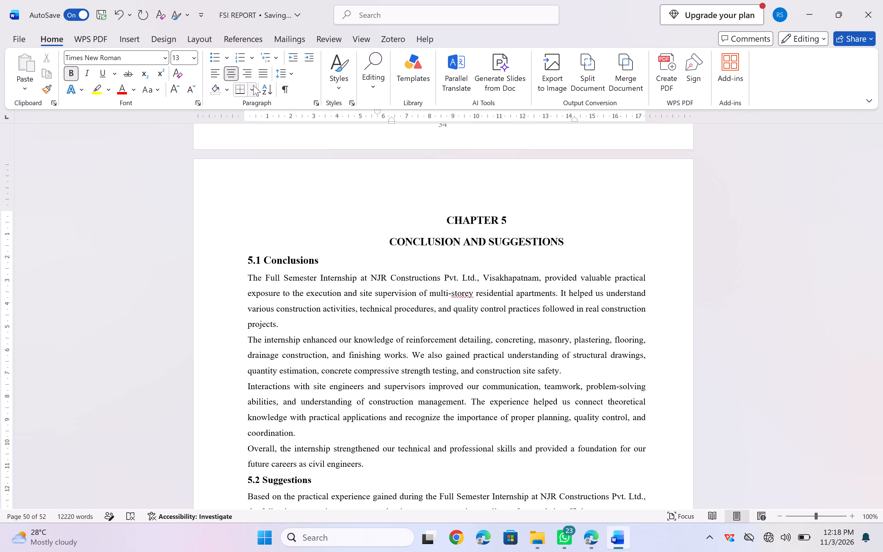
click(233, 76)
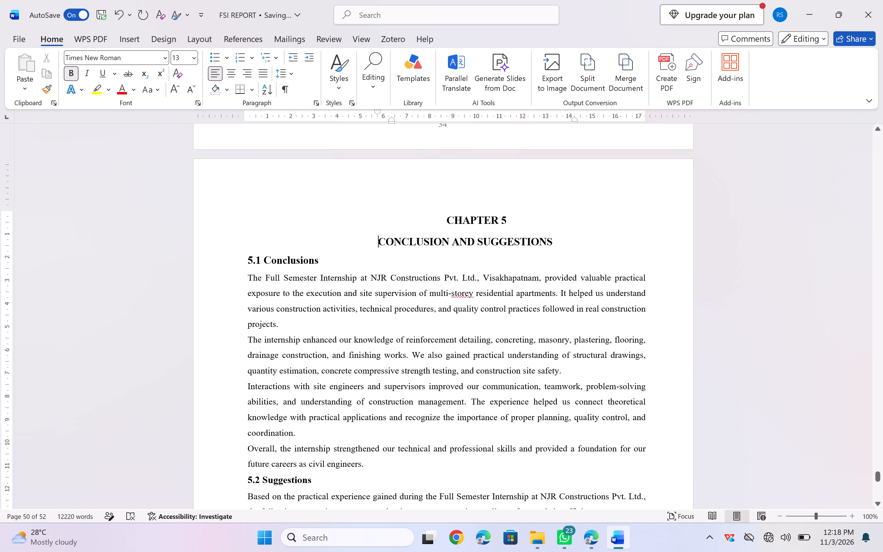
Centre the "CHAPTER 5" line on the page, reducing its left indent to about 3 cm.
double_click(457, 220)
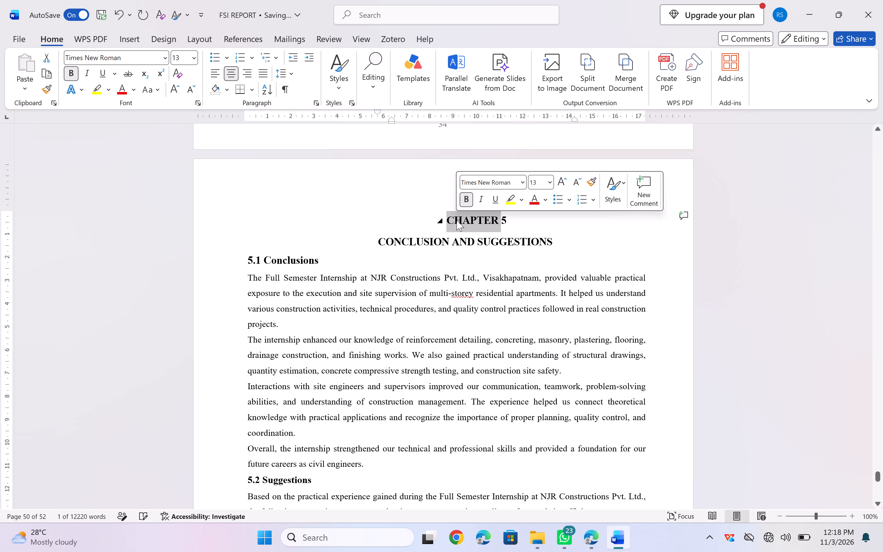
double_click(457, 220)
click(493, 220)
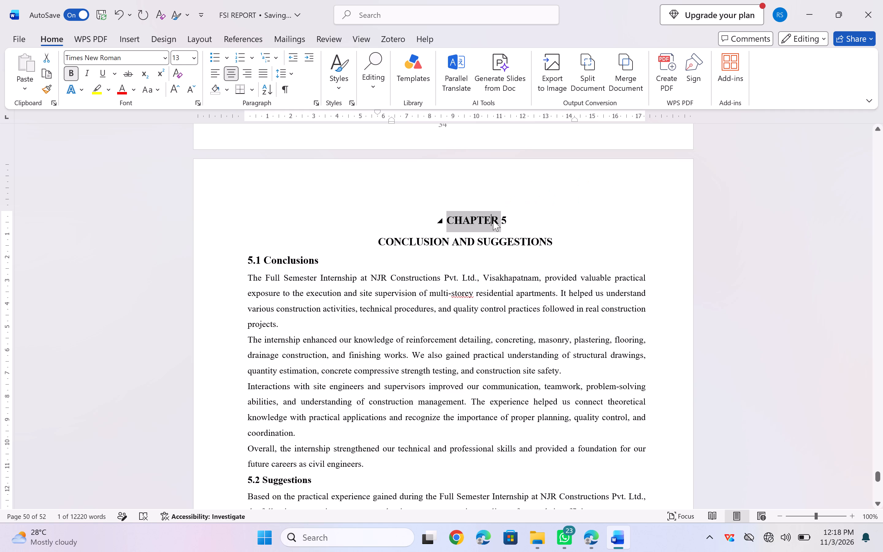
triple_click(498, 218)
click(498, 218)
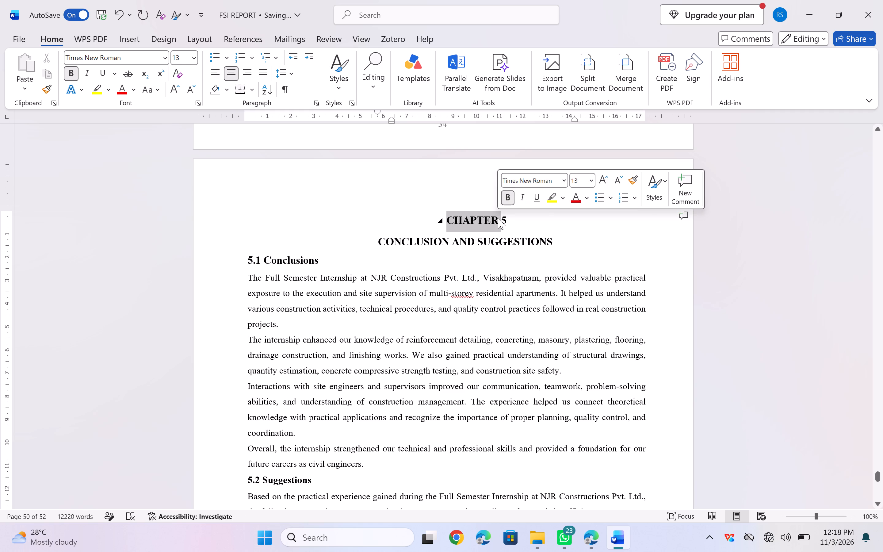
triple_click(498, 218)
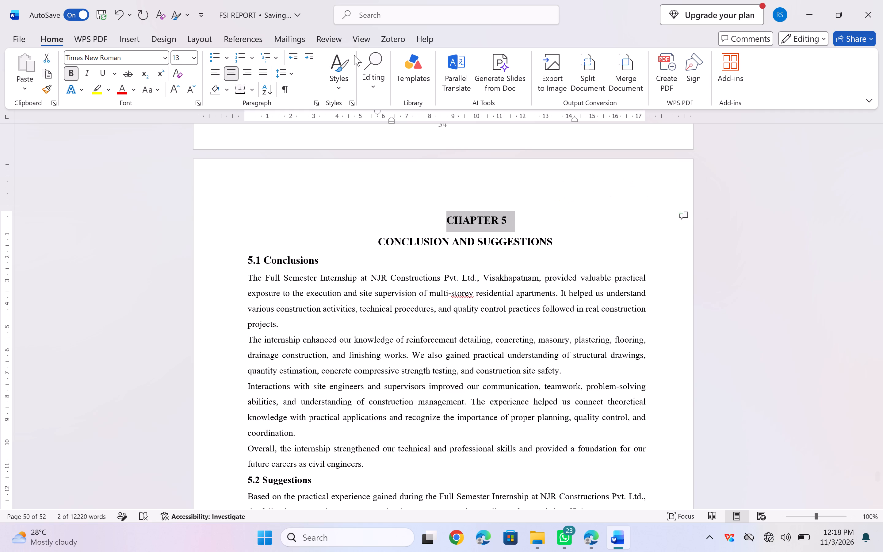
click(231, 73)
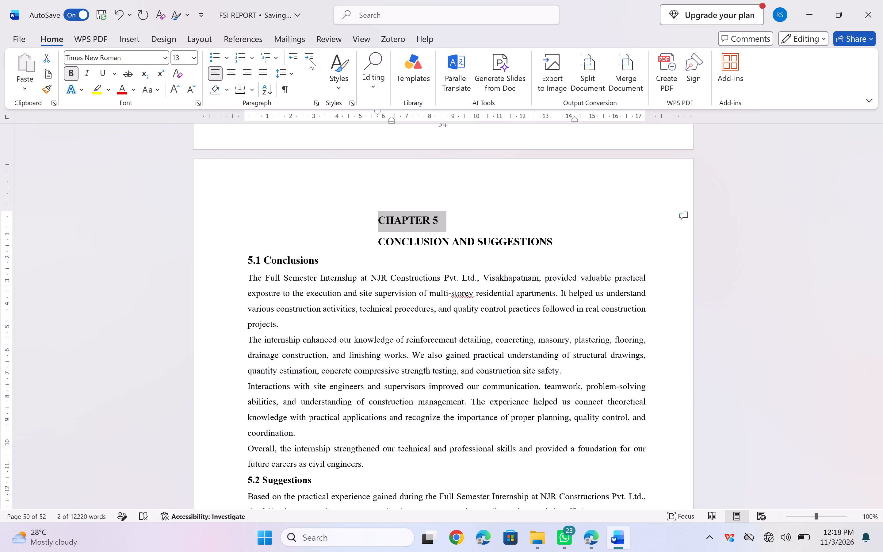
click(309, 58)
click(309, 58)
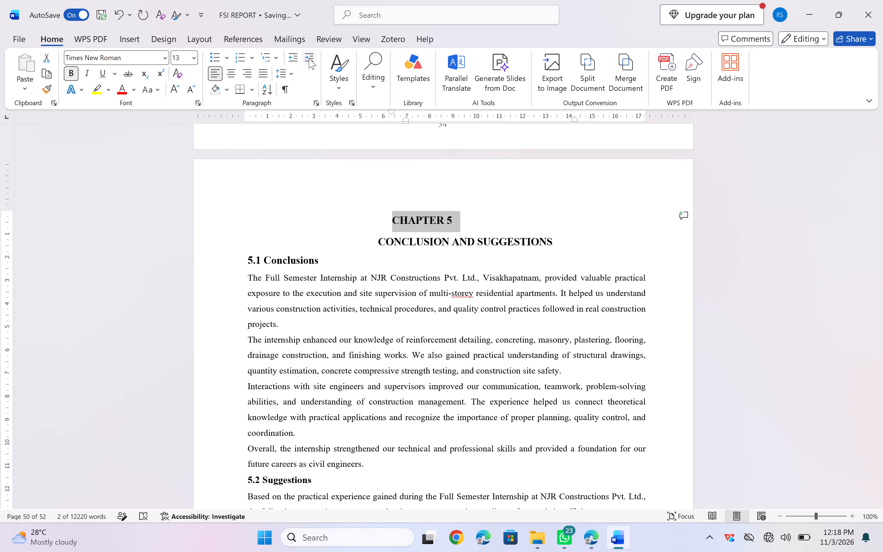
click(309, 58)
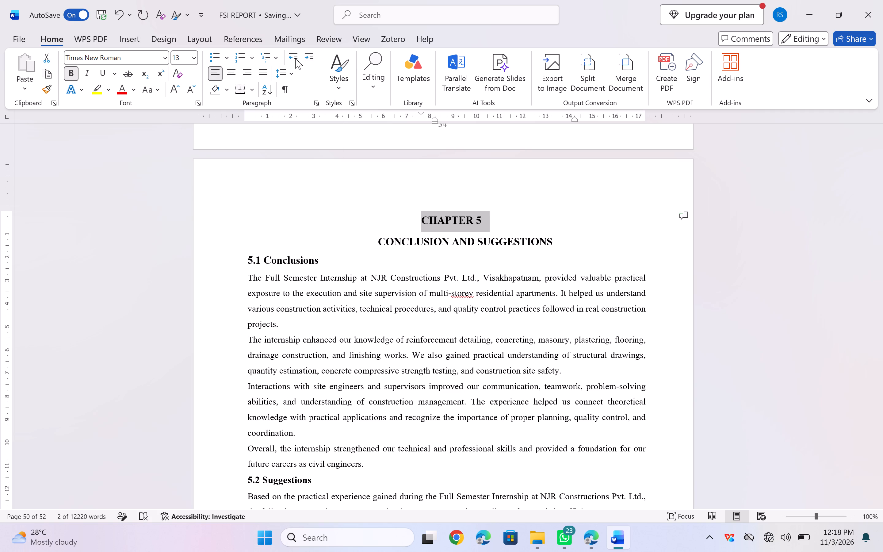
click(294, 58)
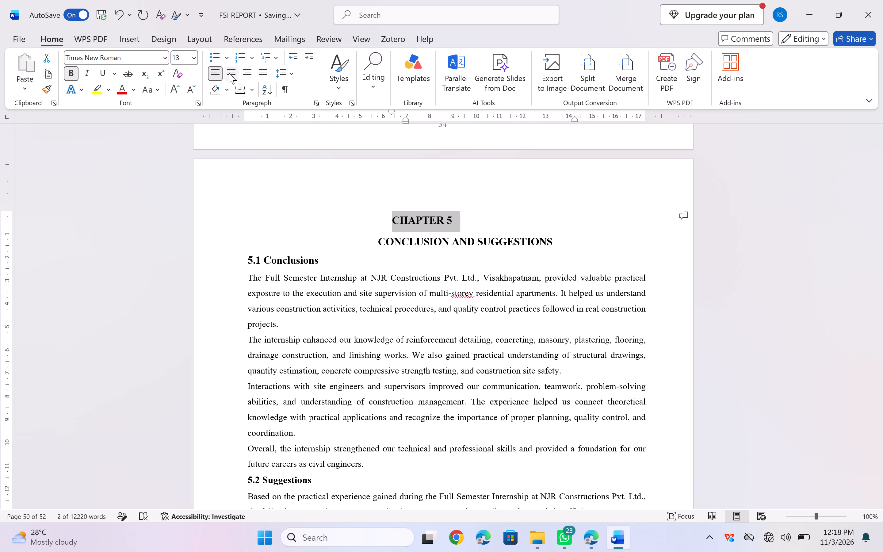
click(229, 73)
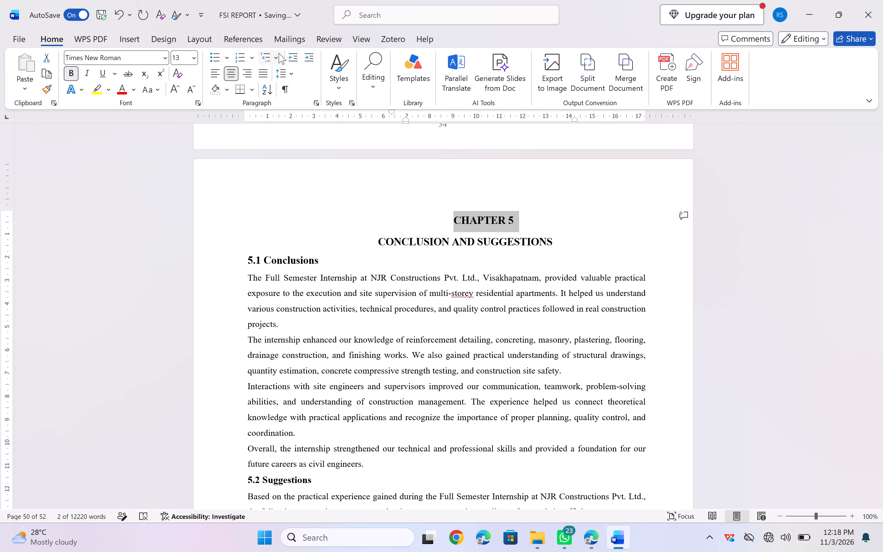
click(294, 58)
click(294, 58)
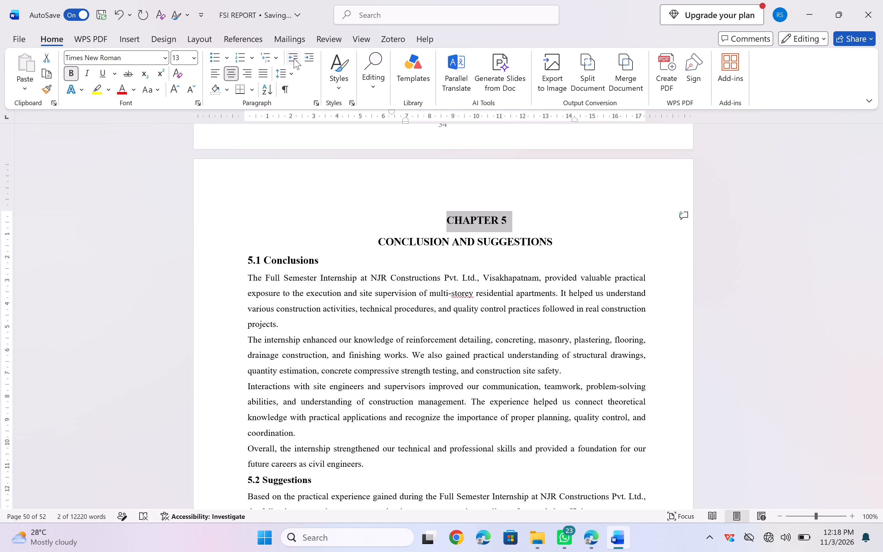
click(294, 58)
click(294, 58)
click(294, 58)
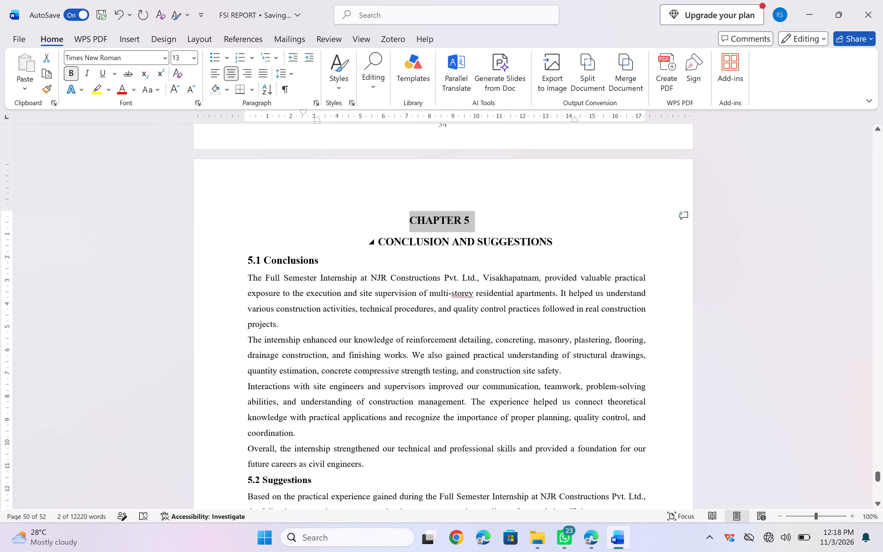
Centre the "CONCLUSION AND SUGGESTIONS" line beneath "CHAPTER 5", reducing its left indent to about 3 cm.
triple_click(397, 240)
click(397, 240)
triple_click(397, 240)
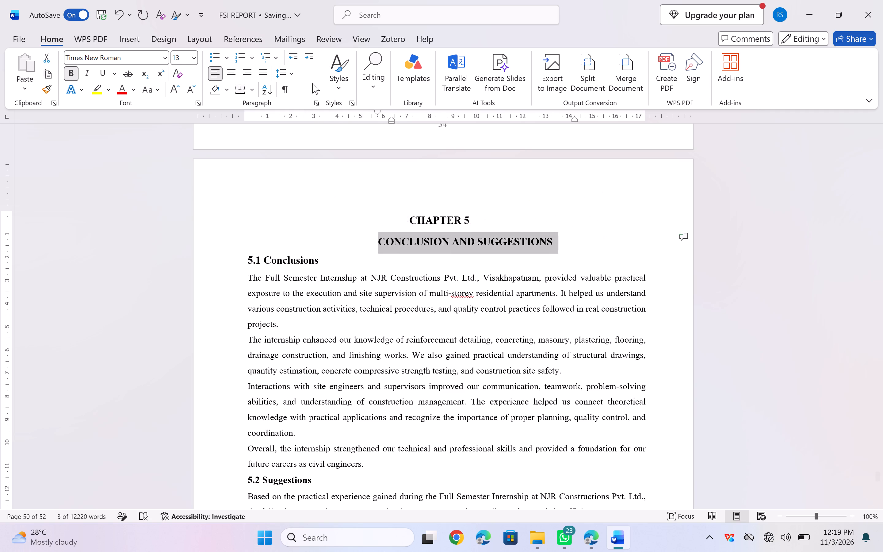
click(294, 61)
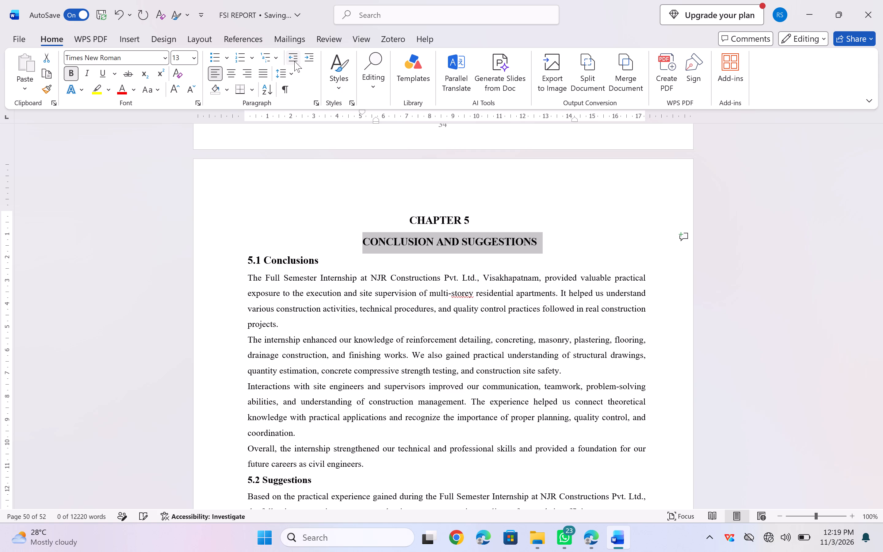
click(235, 72)
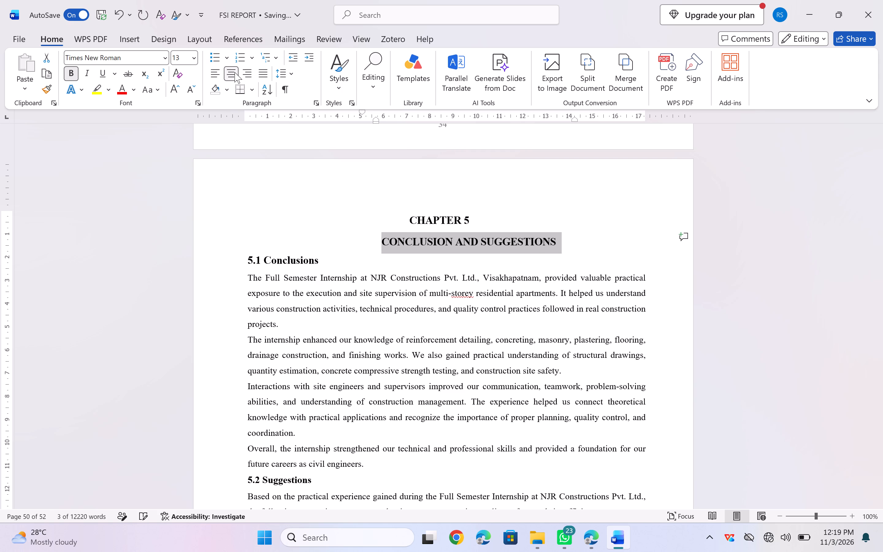
click(289, 55)
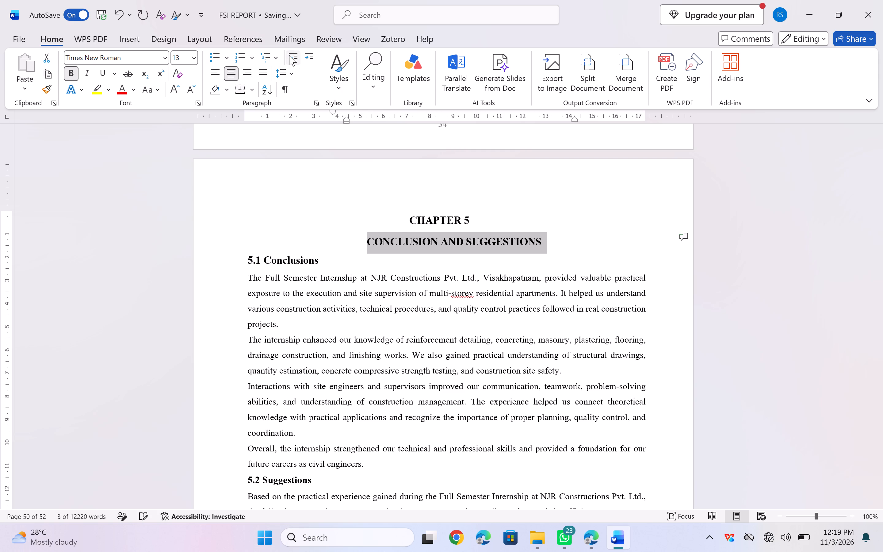
click(289, 55)
click(289, 55)
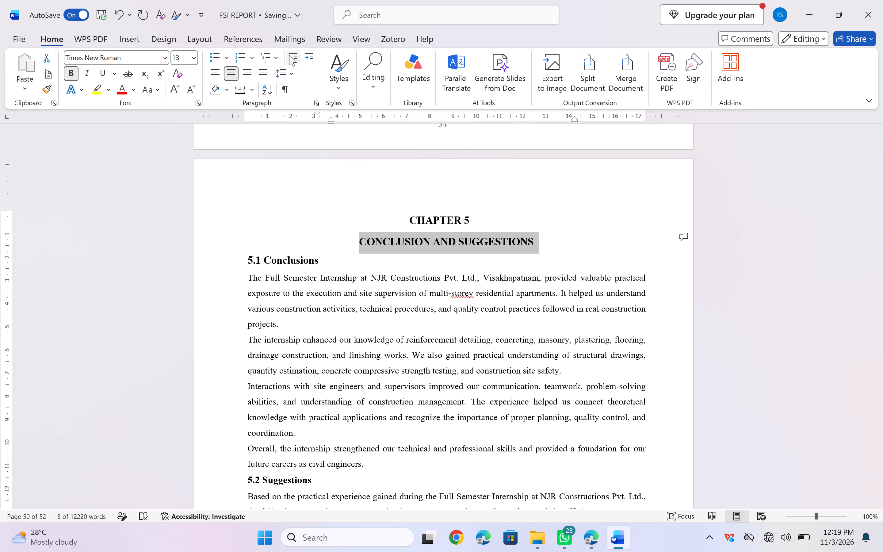
click(402, 246)
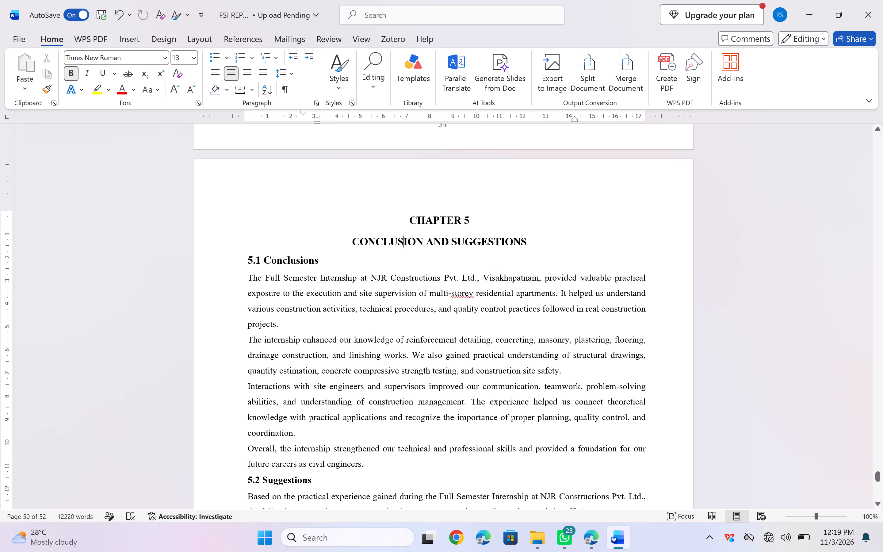
Review the Chapter 5 page, checking the centred title lines and the conclusions and suggestions text.
scroll(429, 293, down, 3)
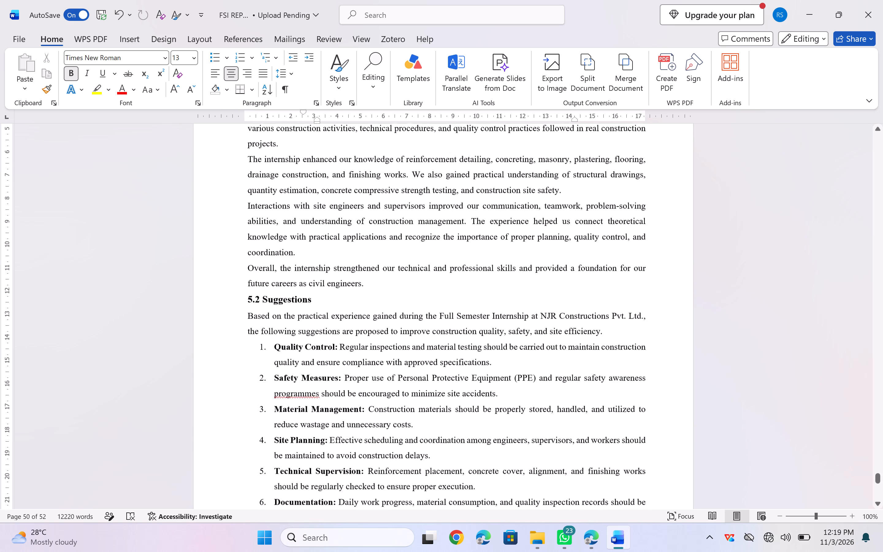
scroll(429, 293, down, 1)
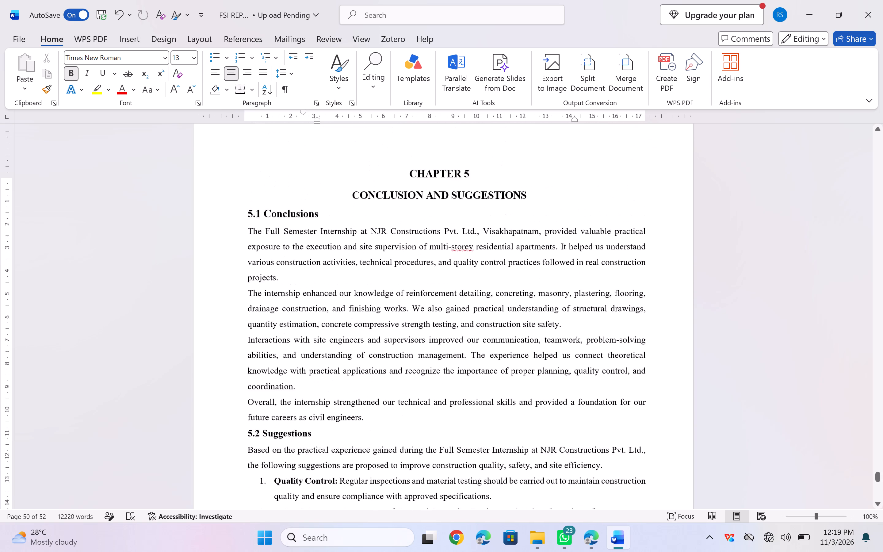
scroll(429, 293, down, 1)
scroll(429, 293, up, 7)
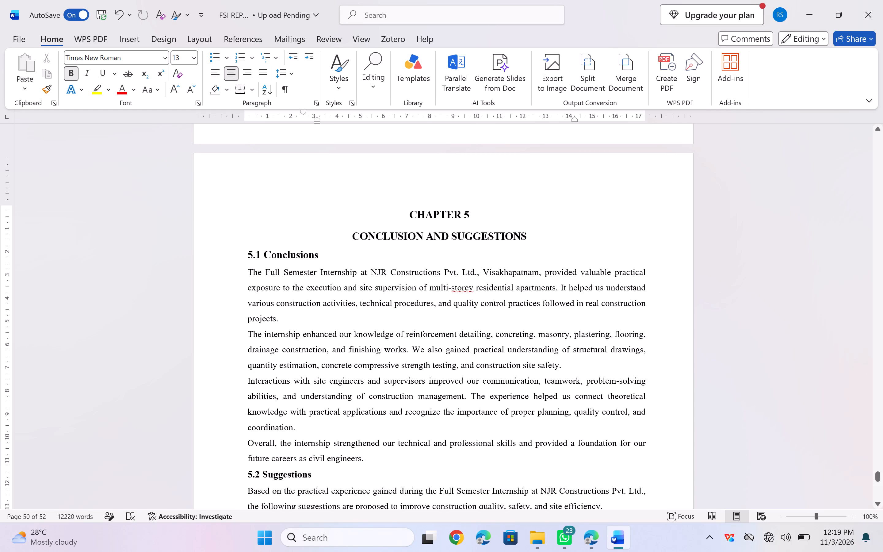
scroll(453, 274, up, 1)
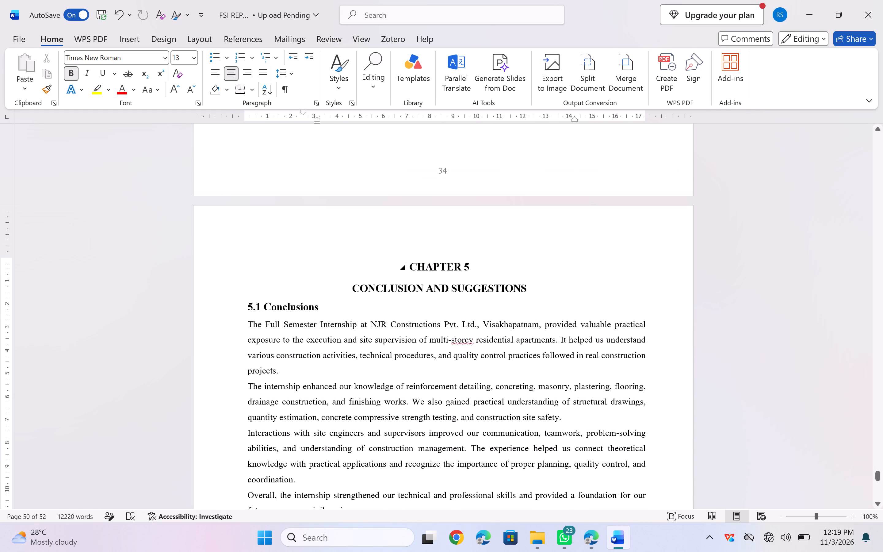
Look back through the Chapter 4 and Chapter 3 pages as far as the curing photos, Fig. 3.1 and Fig. 3.2.
scroll(453, 274, up, 5)
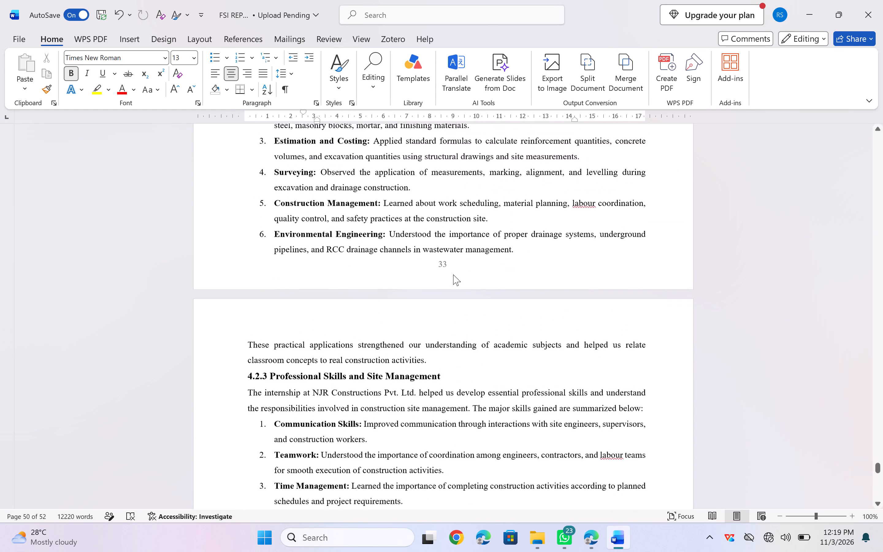
scroll(453, 274, up, 8)
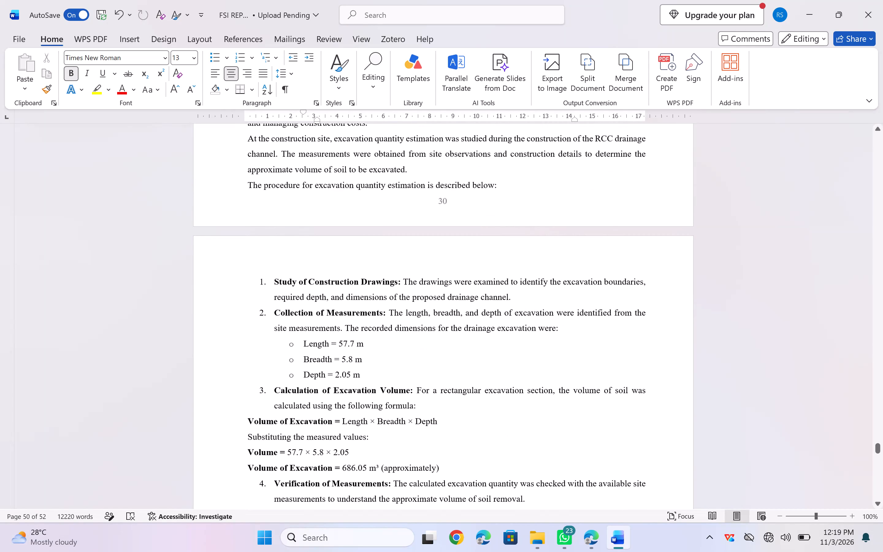
scroll(453, 274, up, 2)
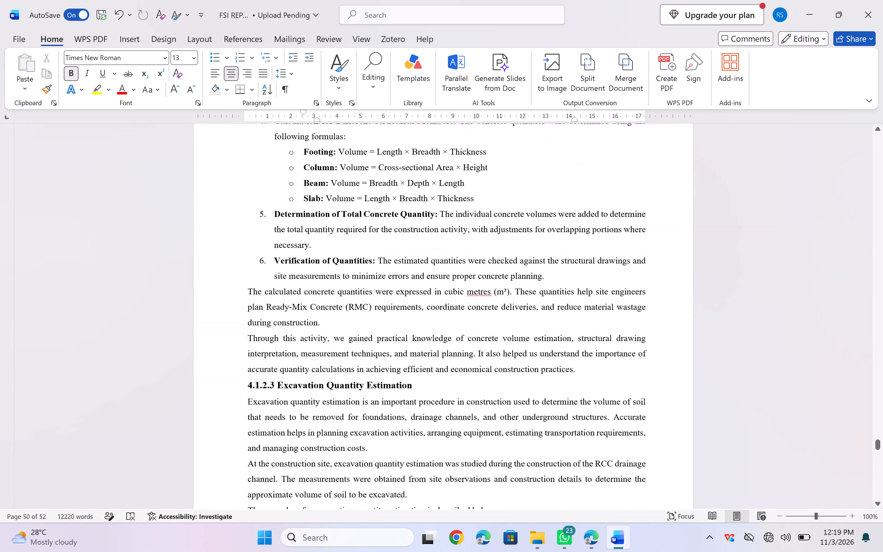
scroll(453, 274, up, 12)
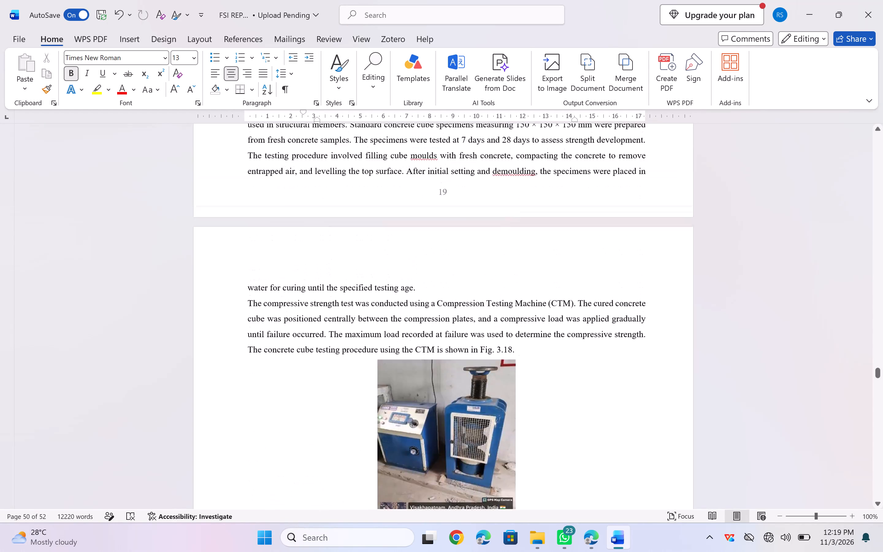
scroll(453, 274, up, 8)
scroll(453, 274, up, 17)
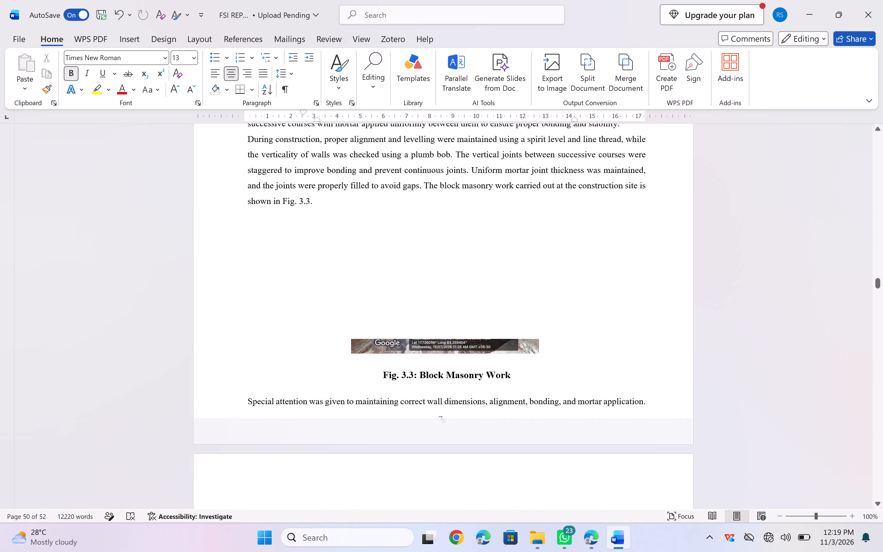
scroll(453, 274, up, 1)
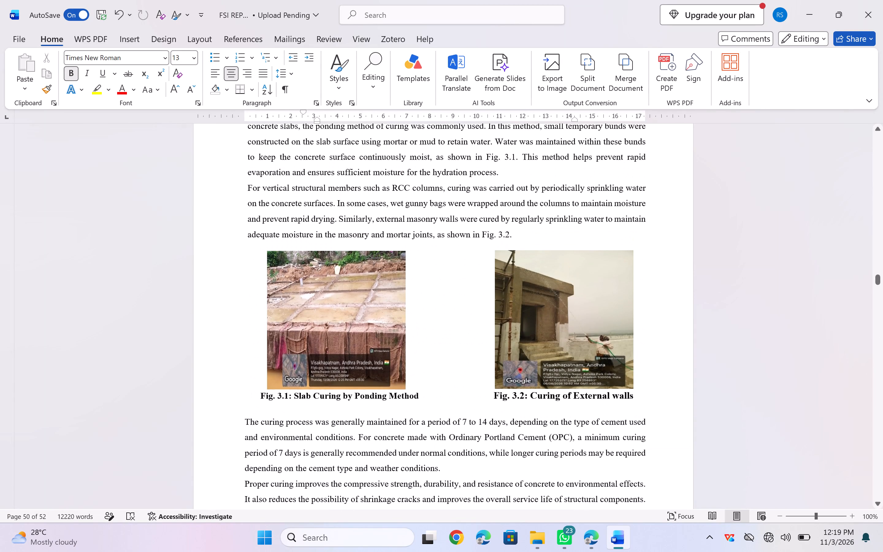
Examine the Chapter 3 figures and captions from the curing photos to the concrete pouring photos, Fig. 3.5 and Fig. 3.6.
scroll(383, 312, down, 1)
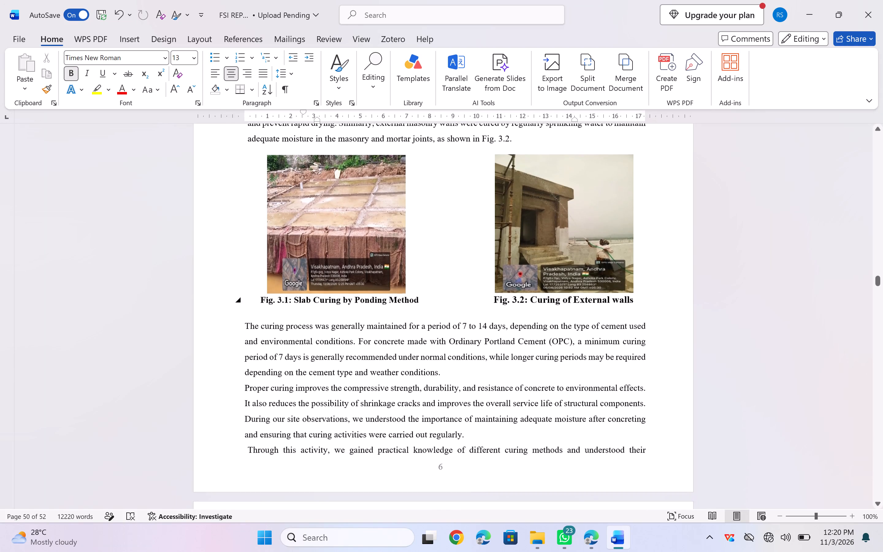
scroll(383, 312, down, 3)
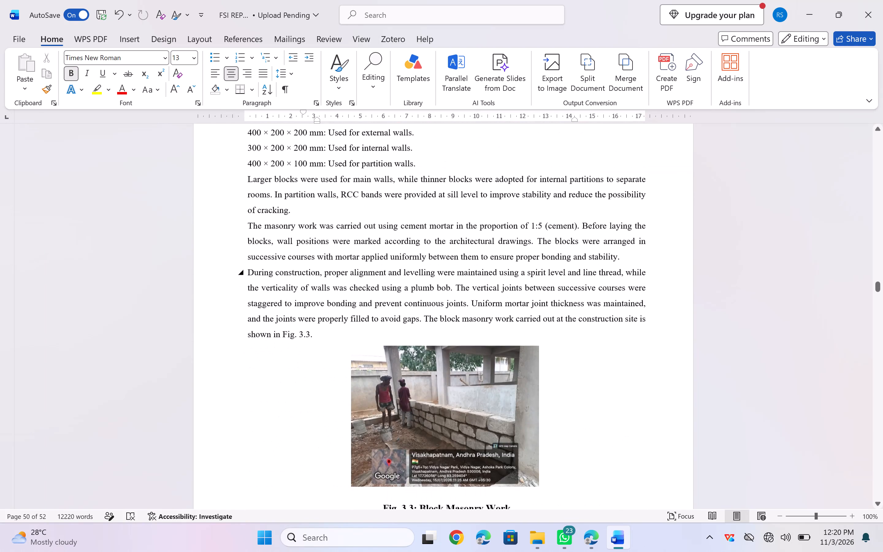
scroll(383, 312, down, 1)
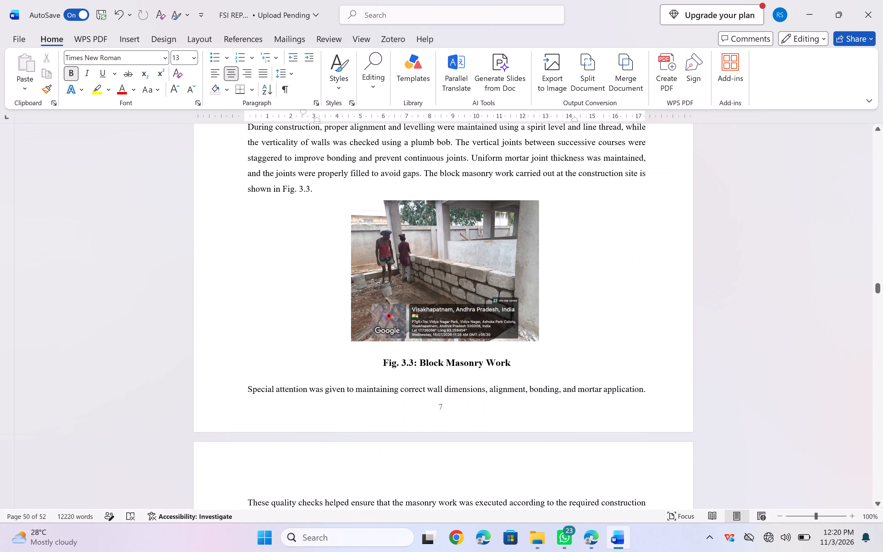
scroll(383, 312, down, 4)
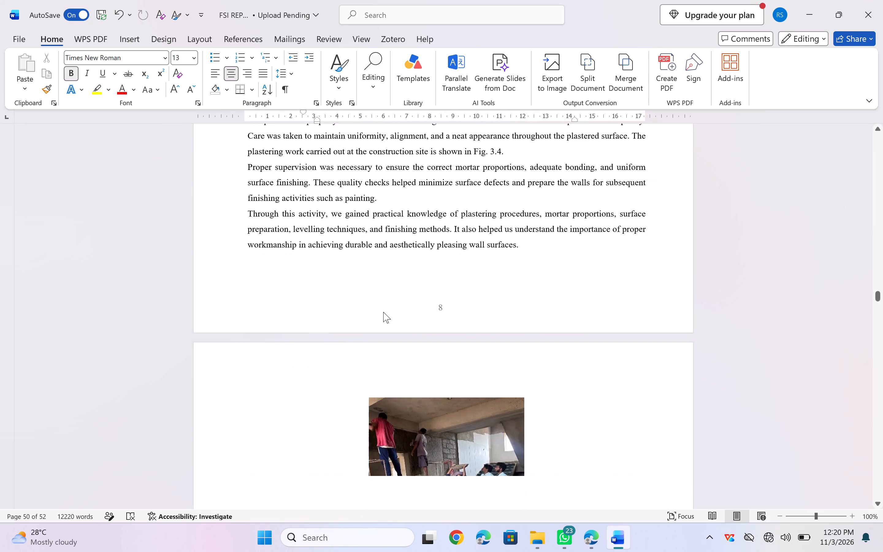
scroll(383, 312, down, 4)
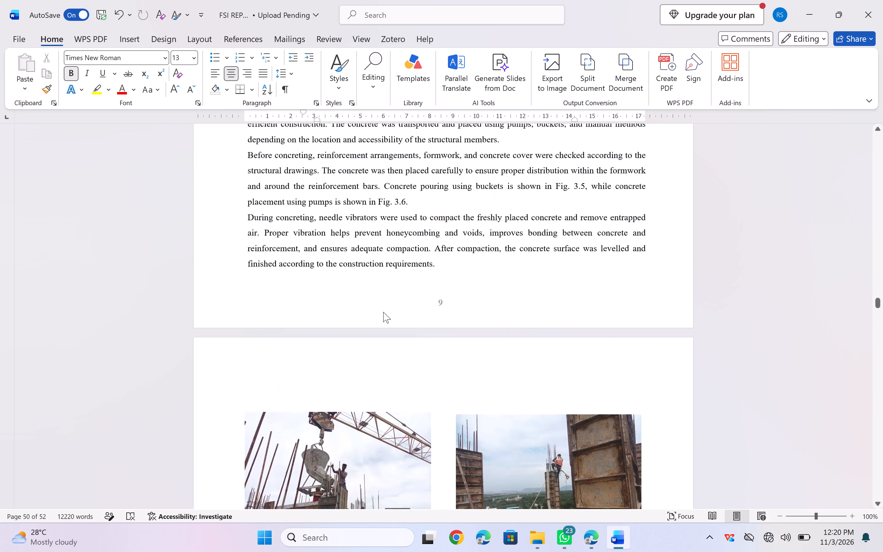
scroll(383, 312, down, 1)
Unlock the aspect ratio of the Fig. 3.6 picture and resize it to 6.03 cm high and 8.65 cm wide.
click(374, 317)
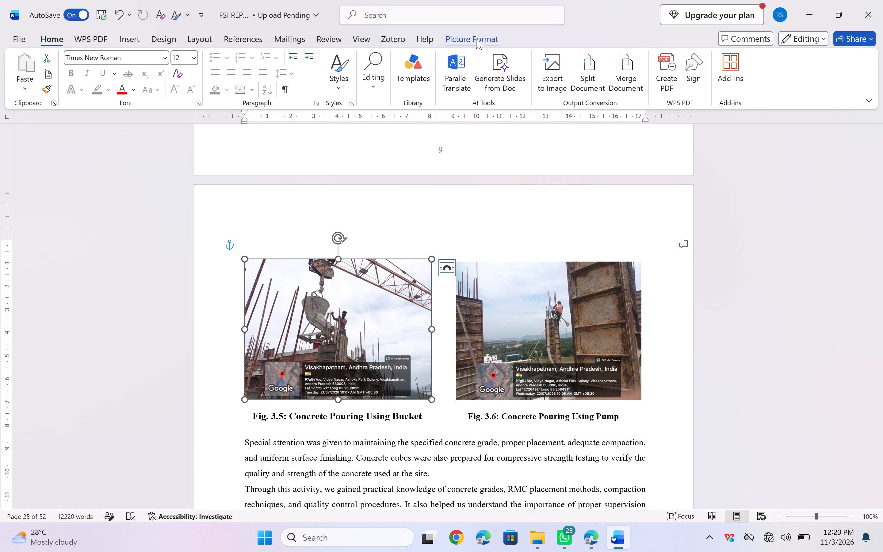
click(476, 39)
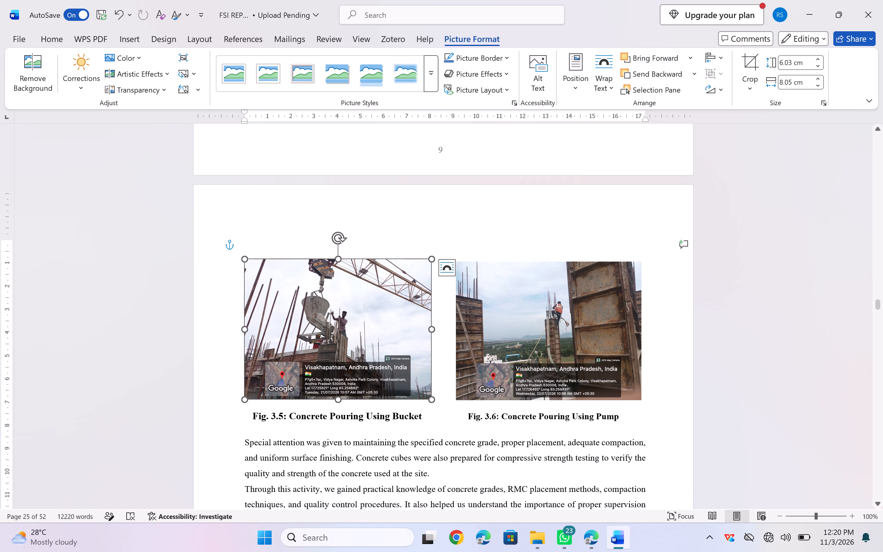
click(572, 309)
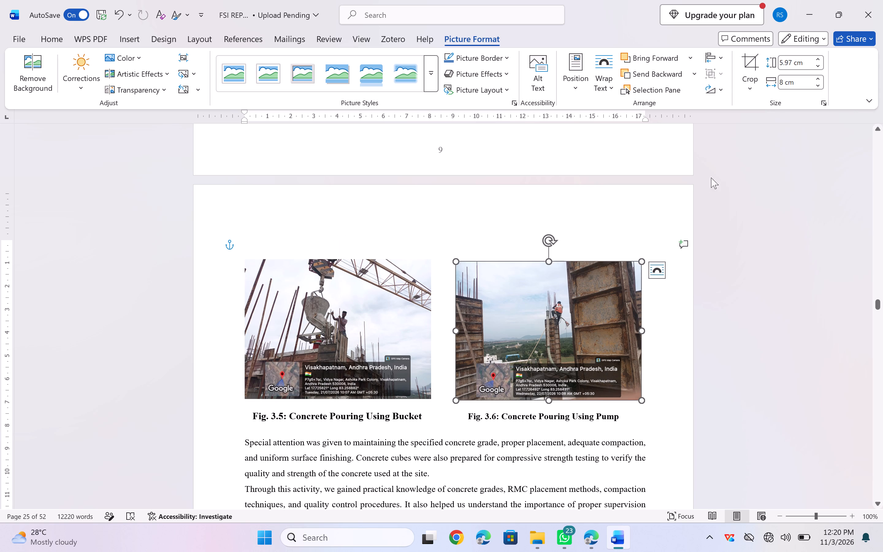
click(824, 101)
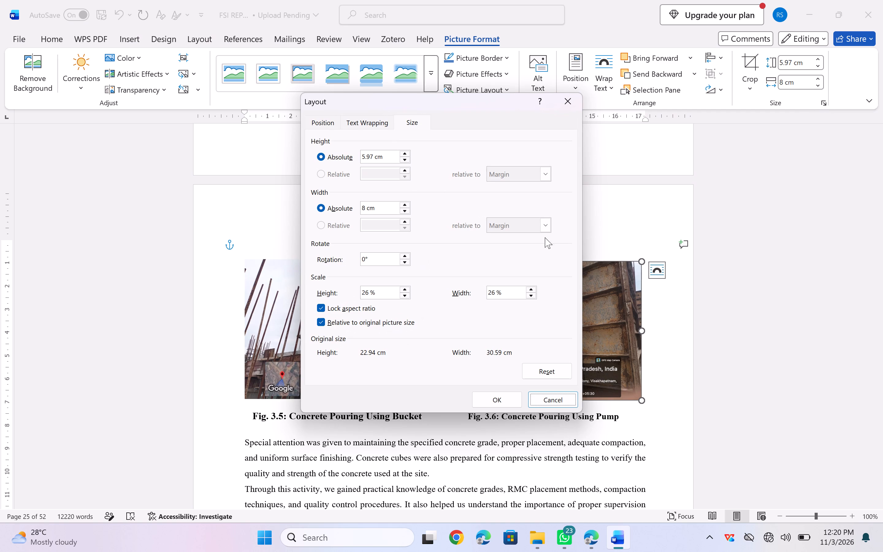
click(320, 307)
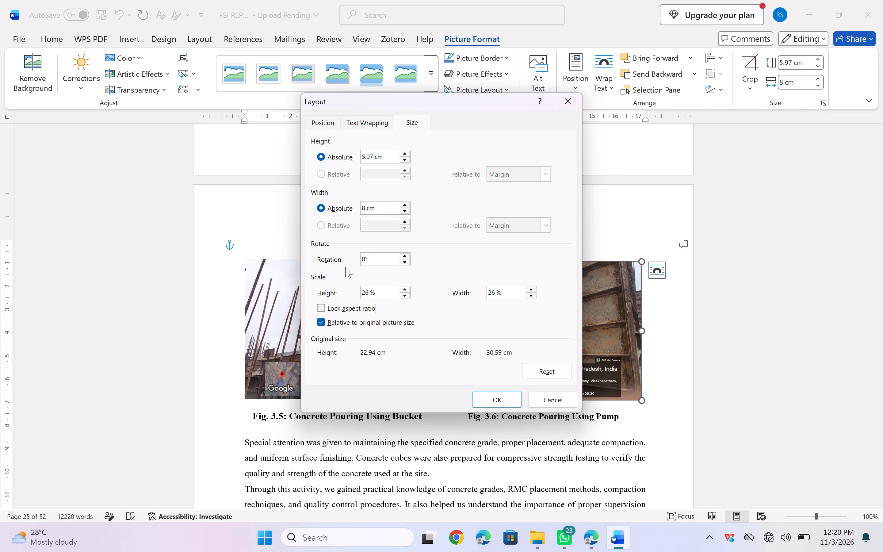
click(373, 158)
key(BackSpace)
key(BackSpace)
key(0)
key(BackSpace)
key(BackSpace)
key(BackSpace)
key(6)
text(.0)
key(3)
click(365, 206)
text(.65)
click(493, 402)
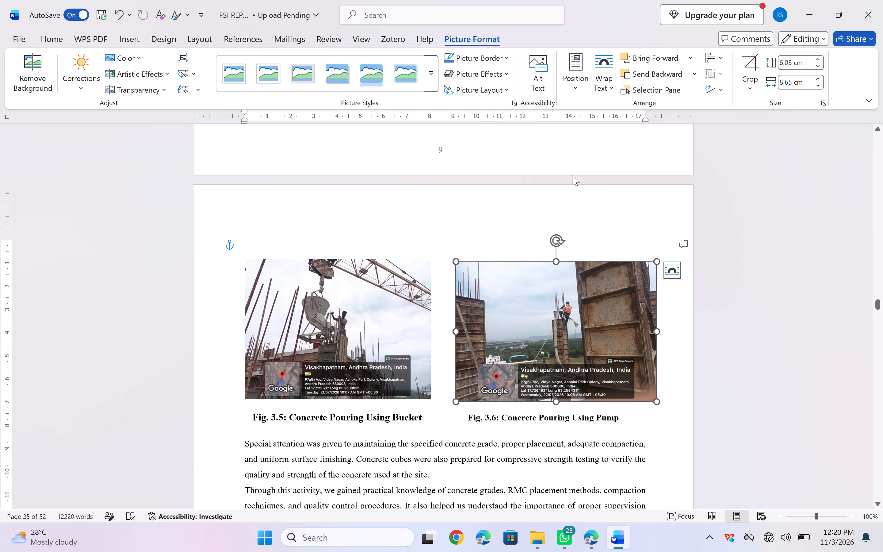
Check the Fig. 3.5 picture's size and set the Fig. 3.6 picture's width to 8.05 cm to match it.
click(375, 297)
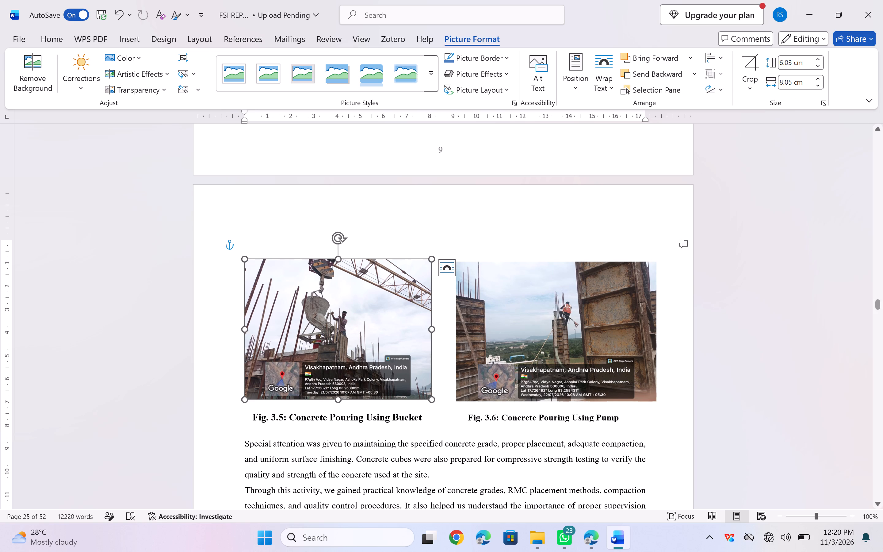
click(614, 286)
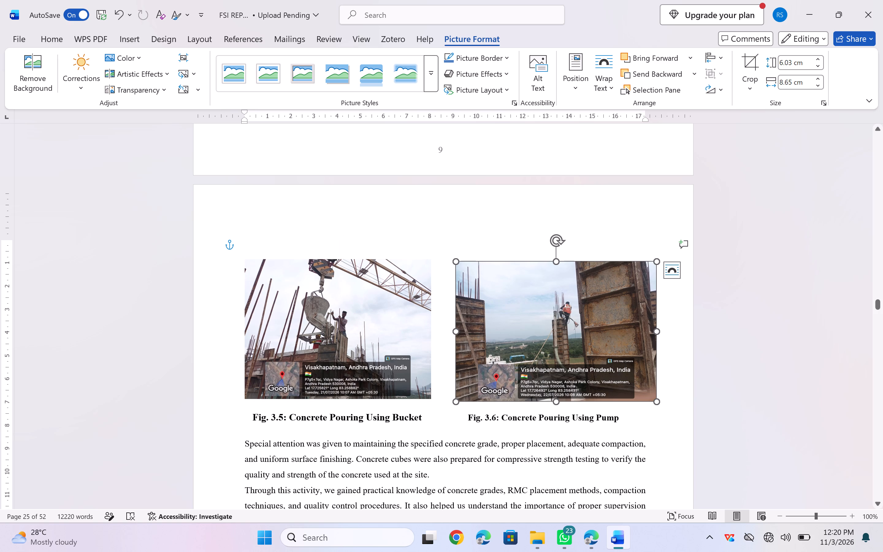
click(822, 103)
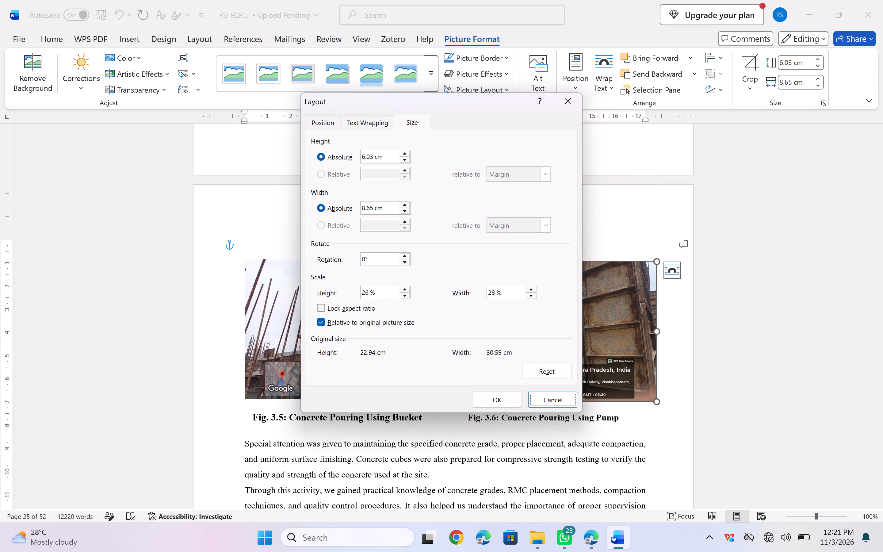
click(370, 208)
key(BackSpace)
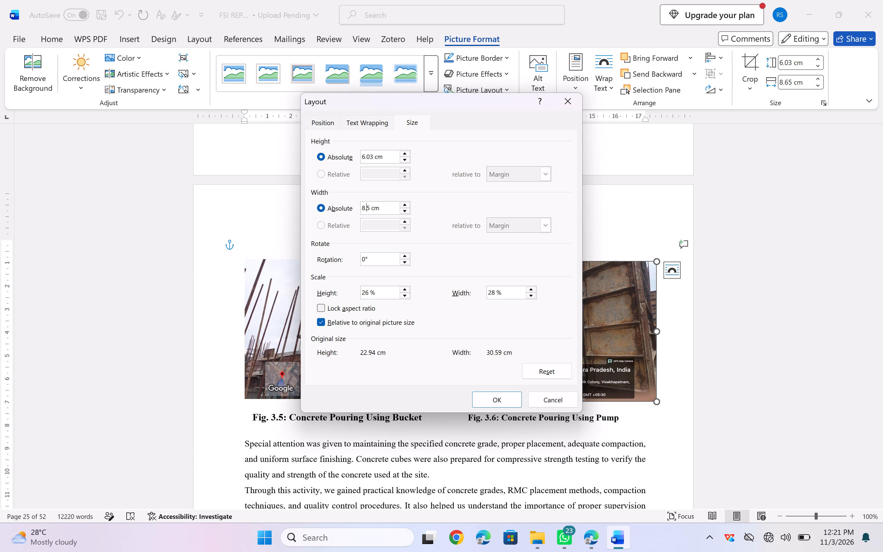
key(0)
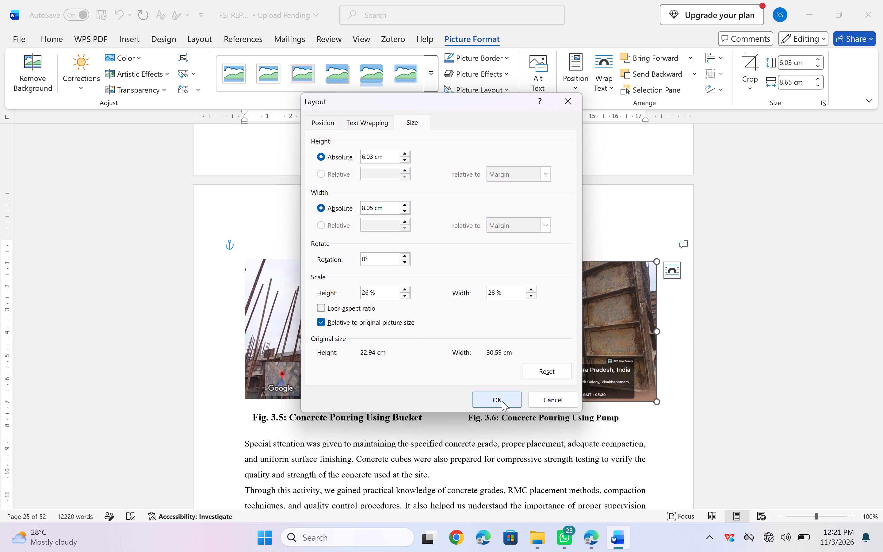
click(502, 401)
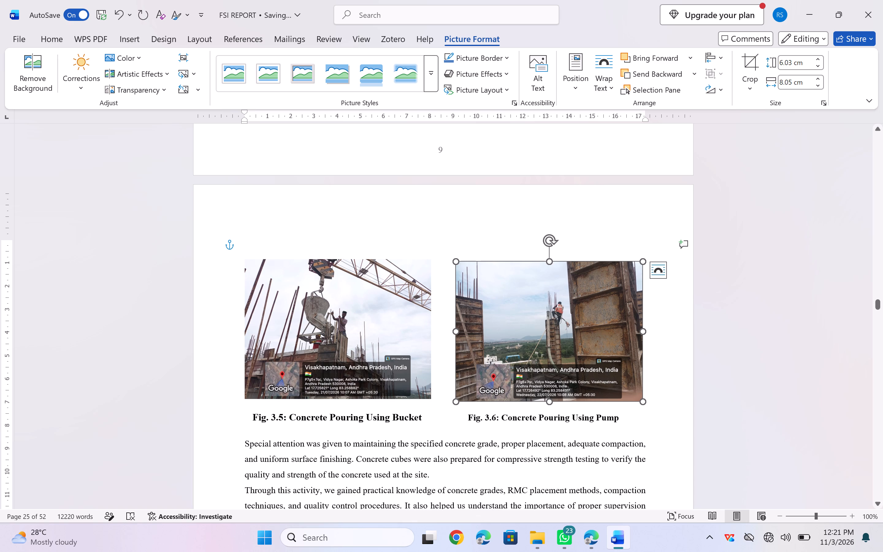
Unlock the aspect ratio of the Fig. 3.7 picture and resize it to 6.18 cm high and 8.23 cm wide to match Fig. 3.8.
scroll(428, 449, down, 2)
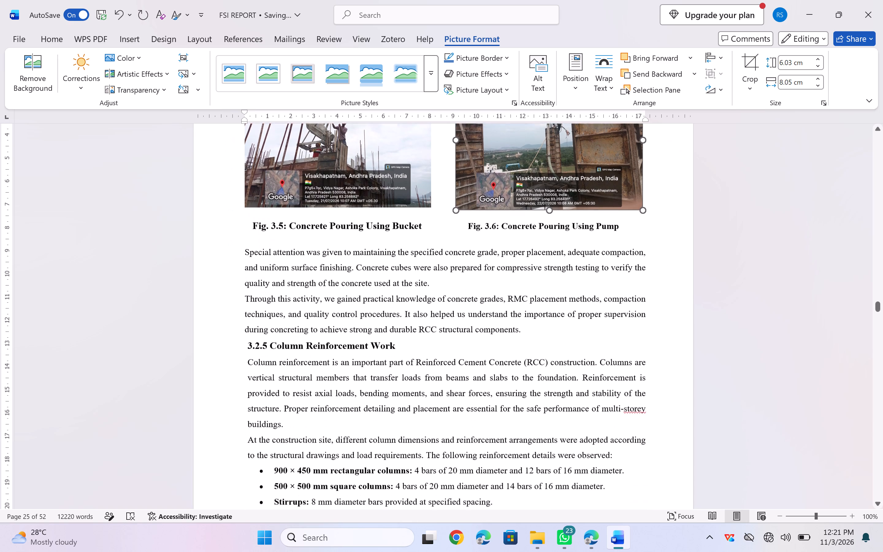
scroll(428, 449, down, 2)
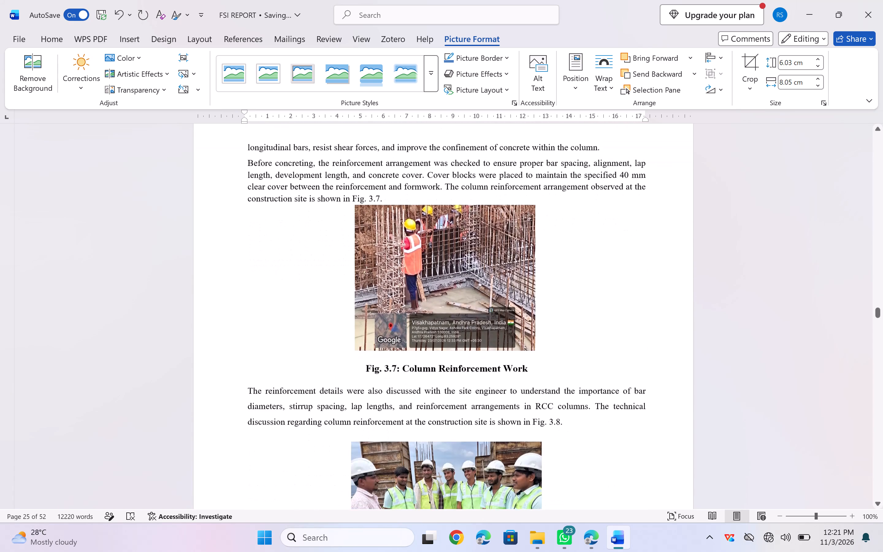
scroll(428, 449, down, 1)
scroll(428, 449, up, 1)
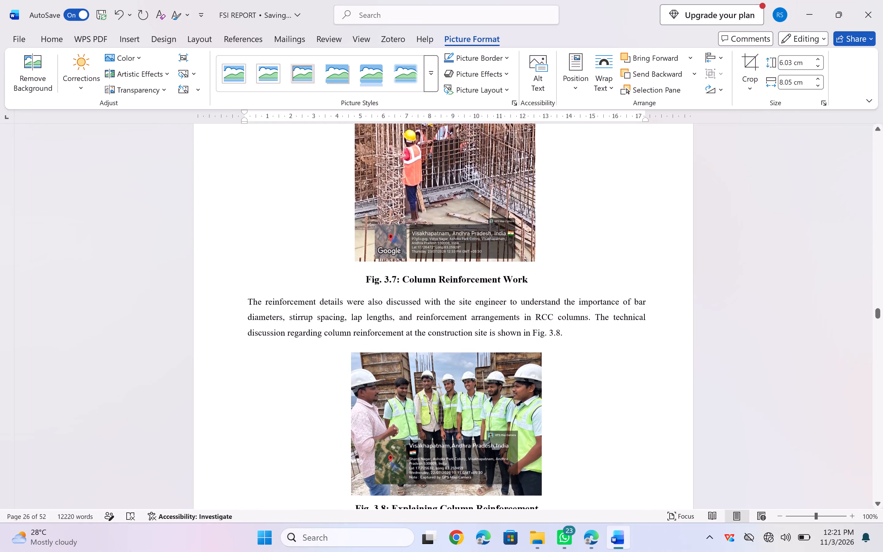
click(449, 404)
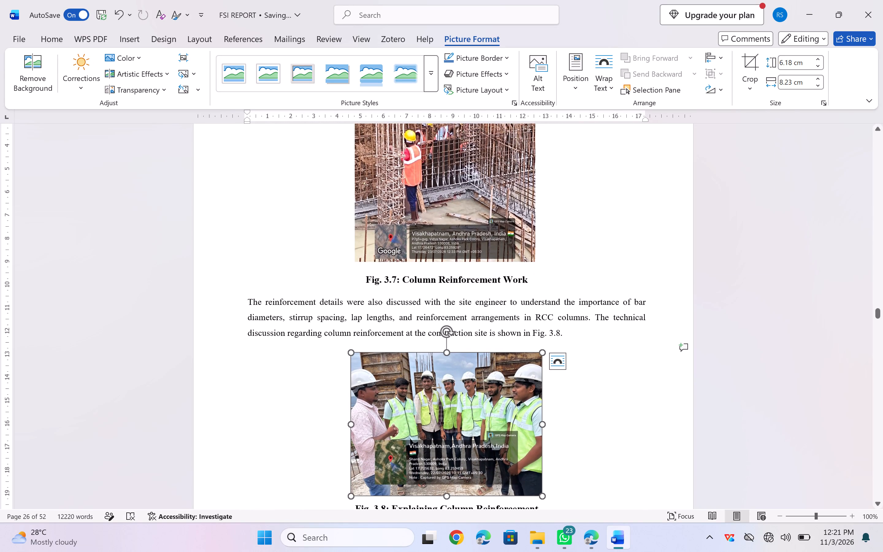
click(445, 169)
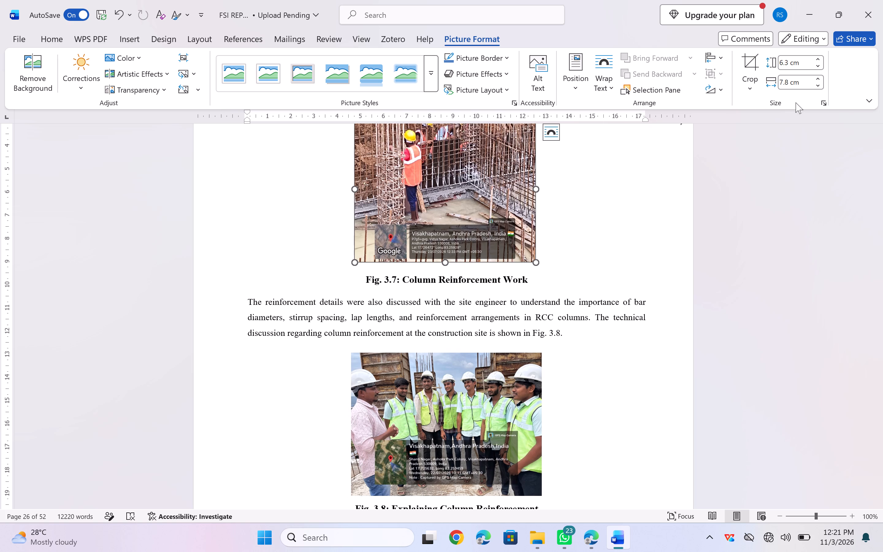
click(824, 105)
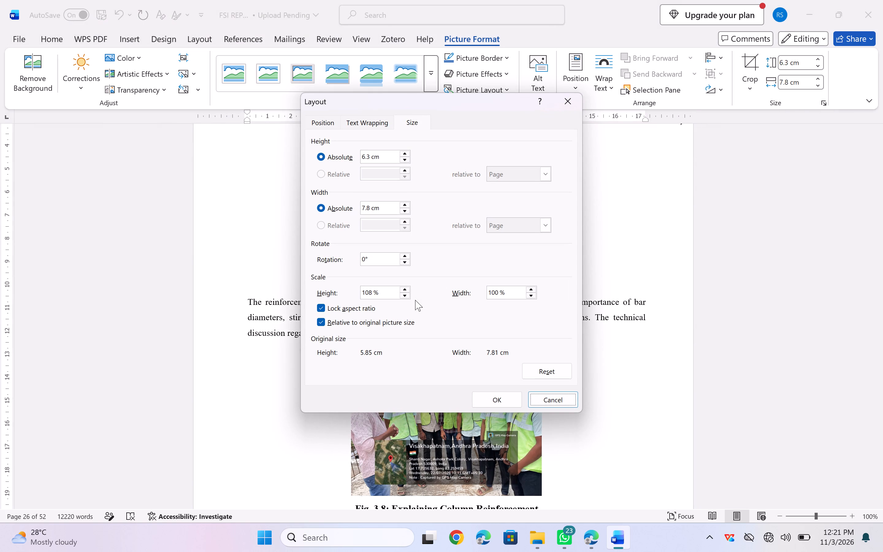
click(321, 306)
click(367, 155)
text(18)
key(Right)
key(BackSpace)
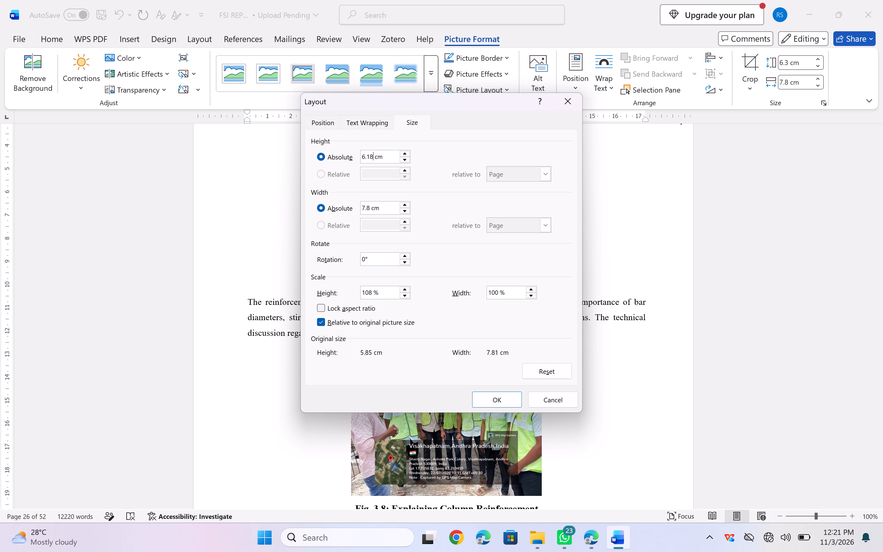
click(367, 210)
key(BackSpace)
key(BackSpace)
key(Right)
text(.23)
click(493, 399)
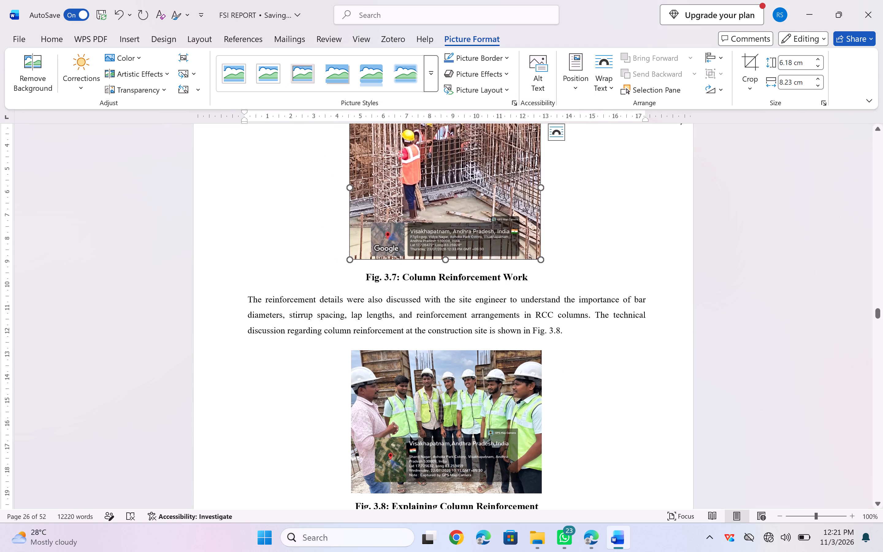
click(480, 410)
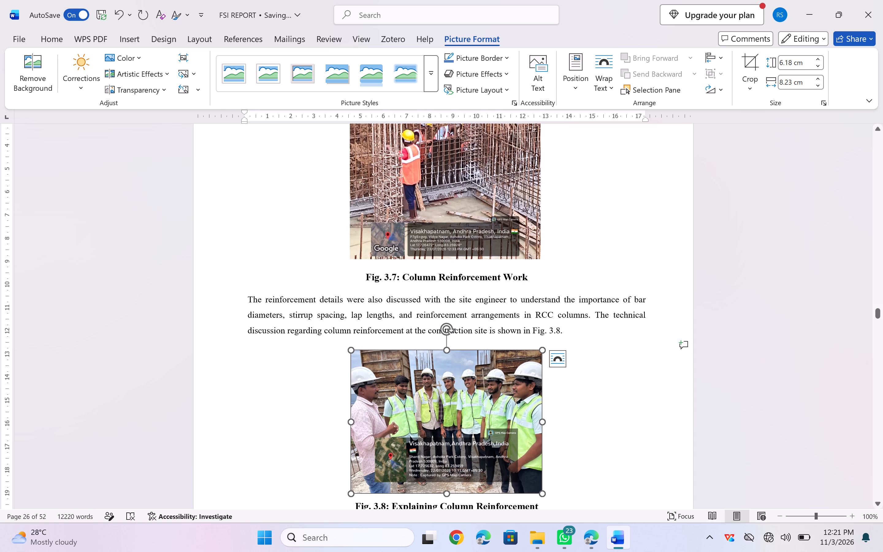
Check the Fig. 3.11 picture's size and resize the Fig. 3.12 picture to 5.59 cm high and 7.45 cm wide to match it.
scroll(461, 406, down, 4)
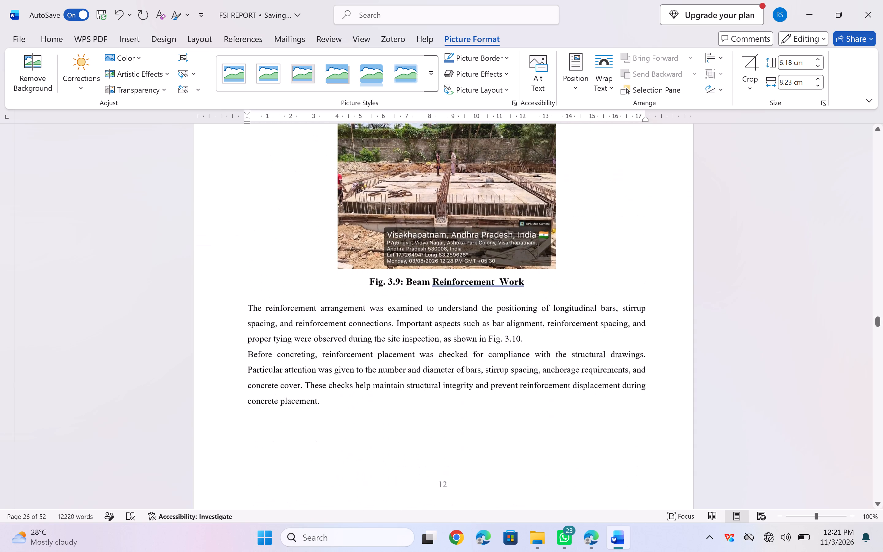
scroll(461, 406, down, 4)
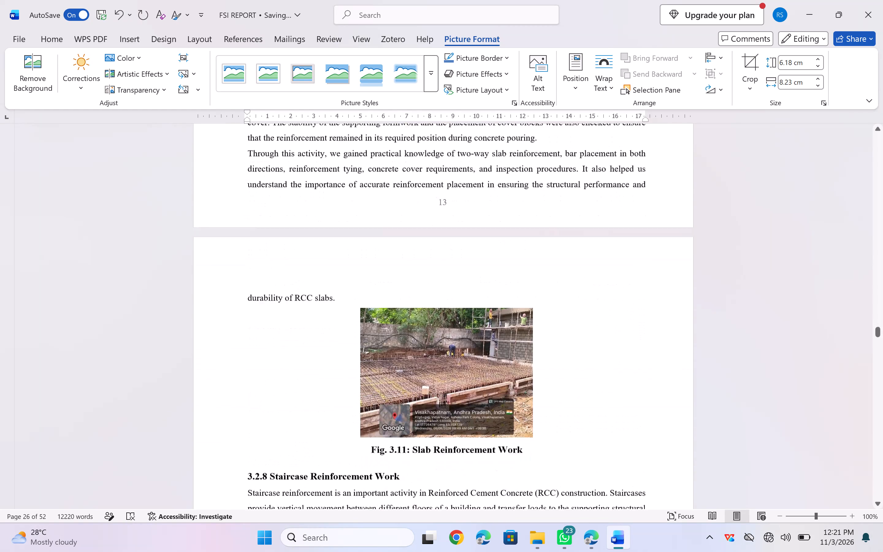
scroll(461, 406, down, 2)
scroll(461, 406, up, 1)
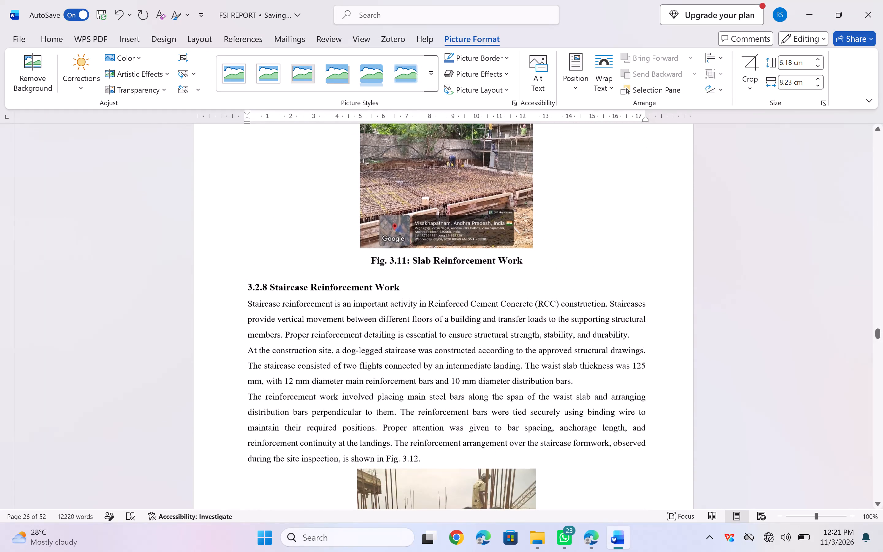
scroll(461, 406, up, 3)
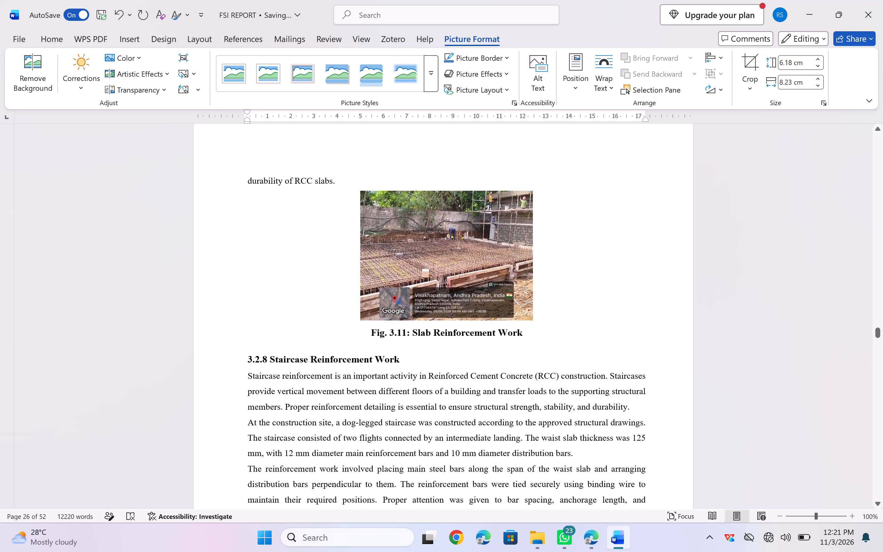
click(467, 291)
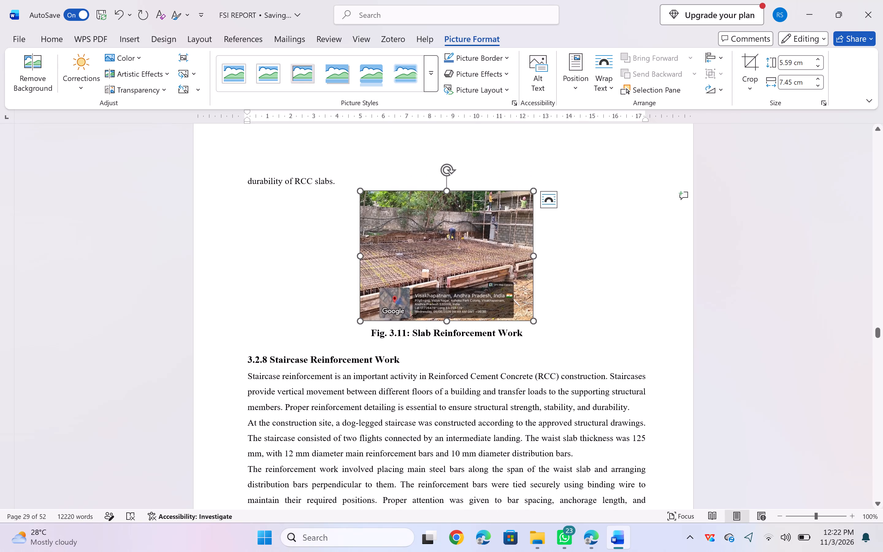
scroll(467, 291, down, 2)
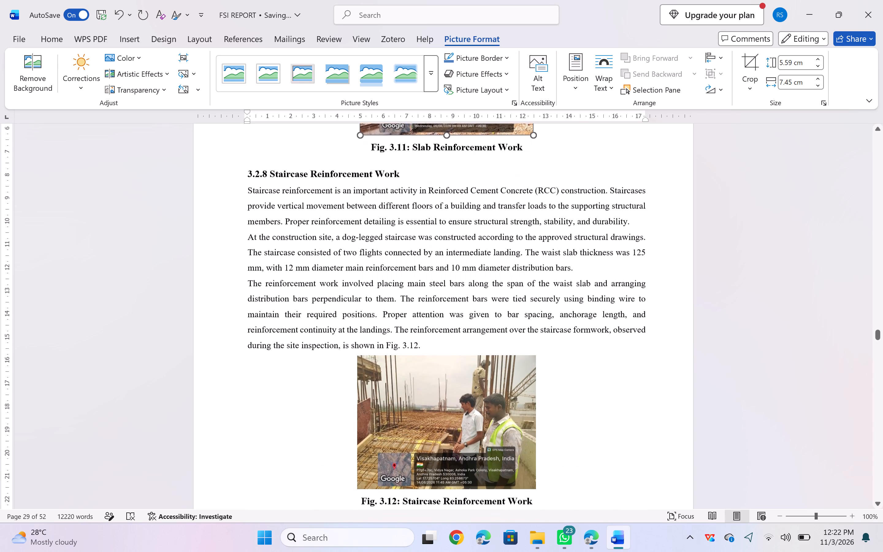
click(447, 398)
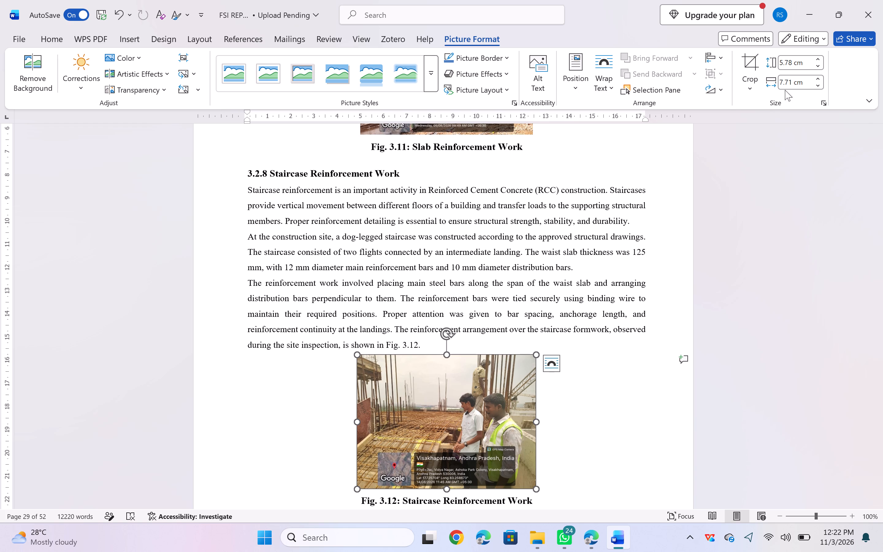
click(822, 102)
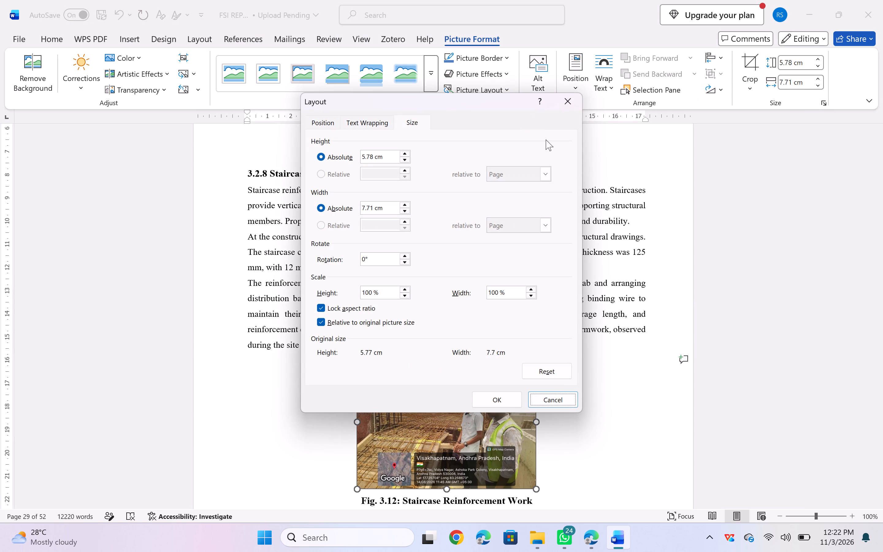
Resize the Fig. 3.12 picture to 5.59 cm high and 7.45 cm wide to match Fig. 3.11, and unlock its aspect ratio.
click(373, 155)
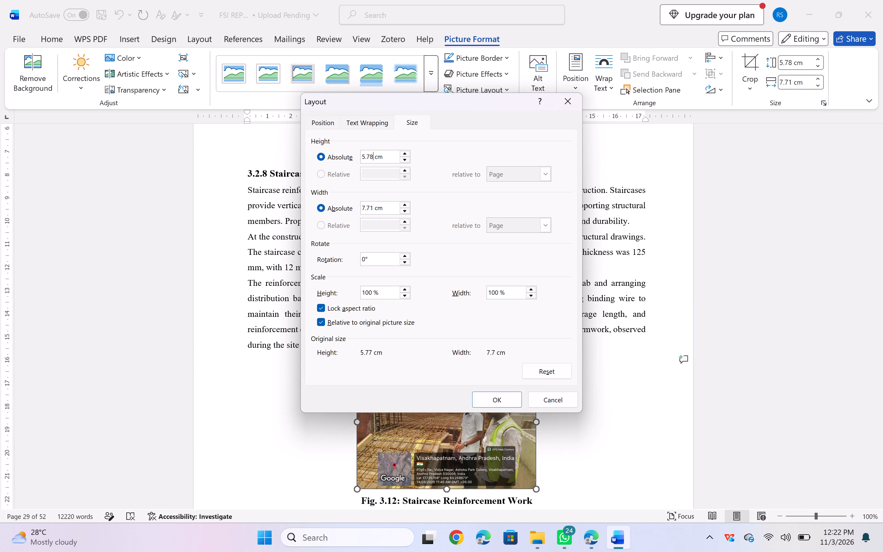
key(BackSpace)
key(BackSpace)
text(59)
click(371, 205)
key(Right)
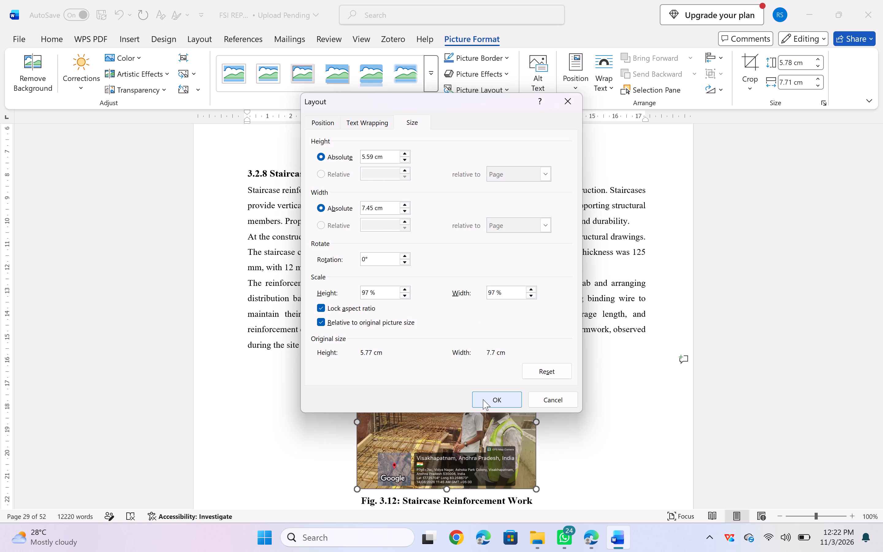
click(321, 307)
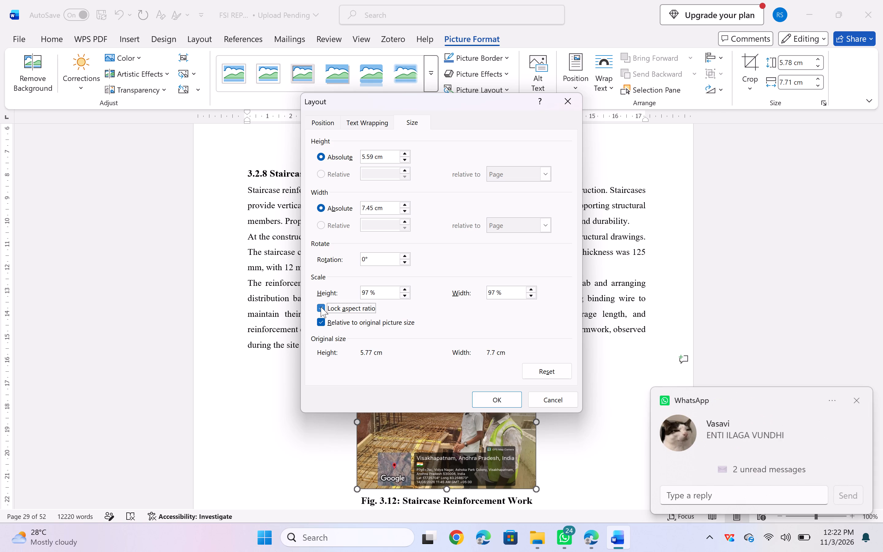
click(495, 398)
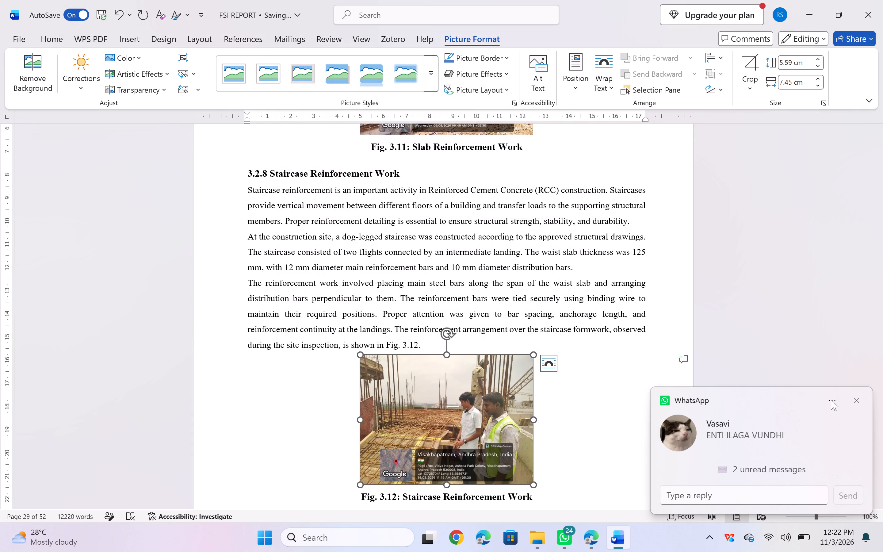
click(857, 400)
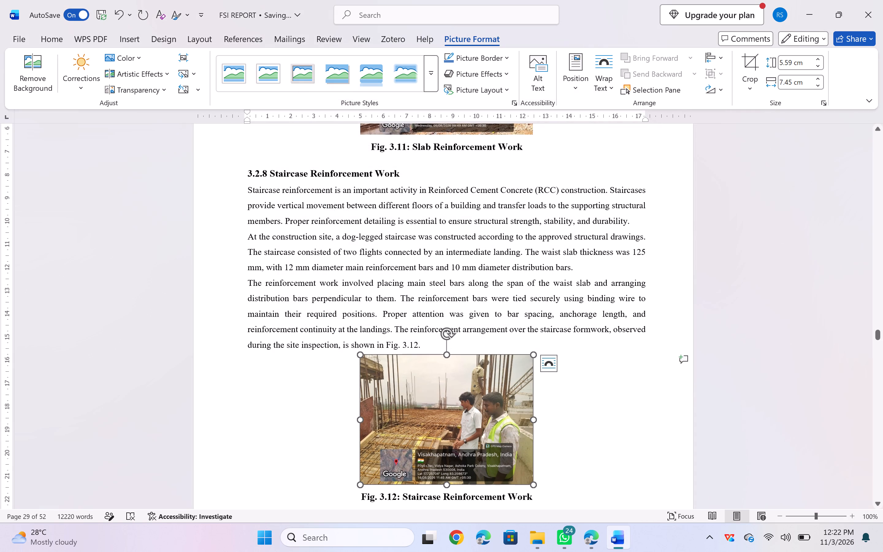
Check the size of the Fig. 3.11 slab reinforcement picture against the Fig. 3.12 picture.
scroll(605, 321, up, 2)
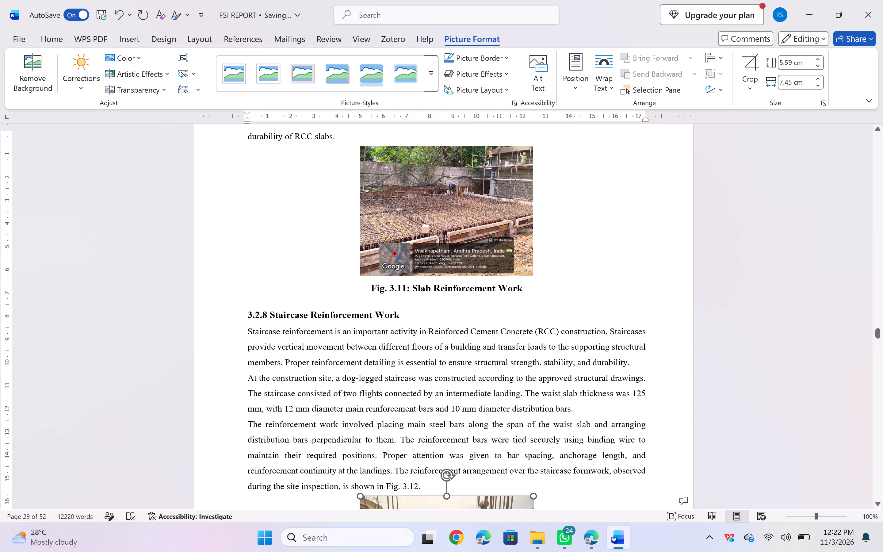
click(469, 212)
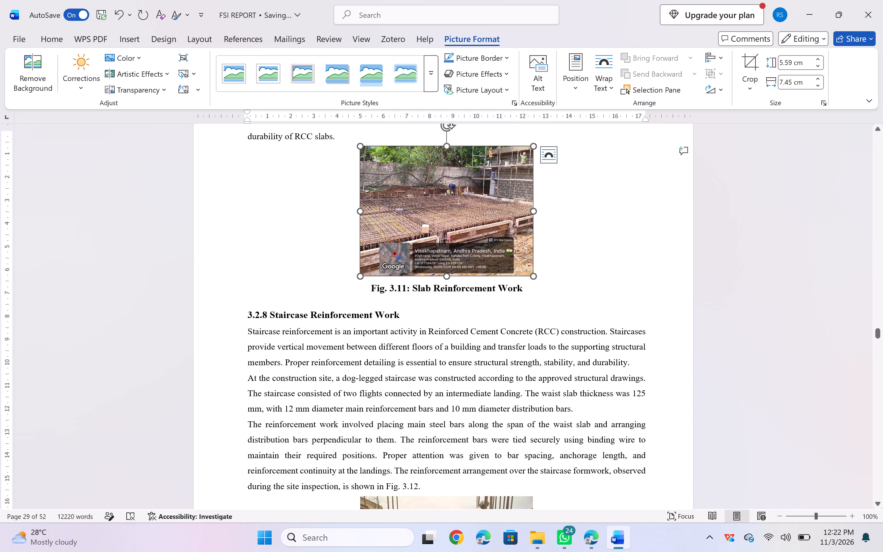
scroll(445, 286, down, 2)
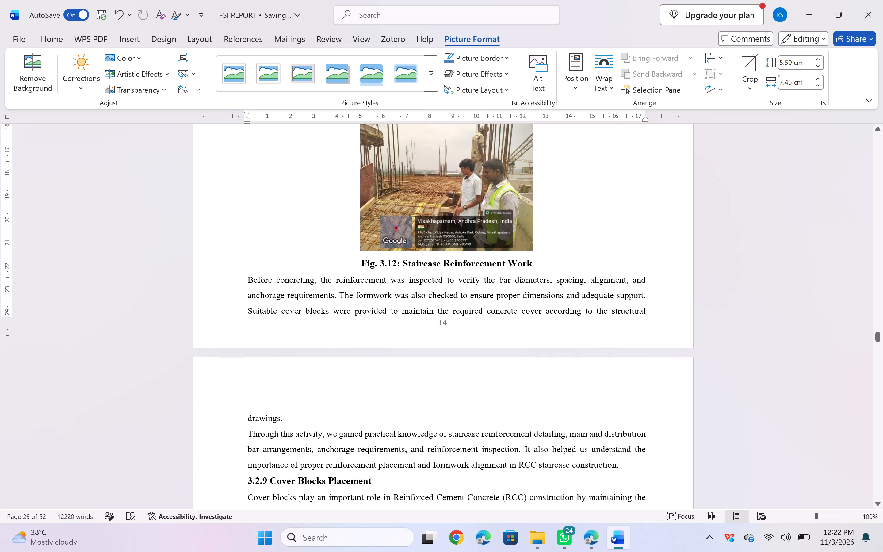
Examine the pages from Fig. 3.12 to Fig. 3.16, including Tables 3.1 and 3.2 and the size of the Fig. 3.13 picture.
scroll(445, 286, down, 3)
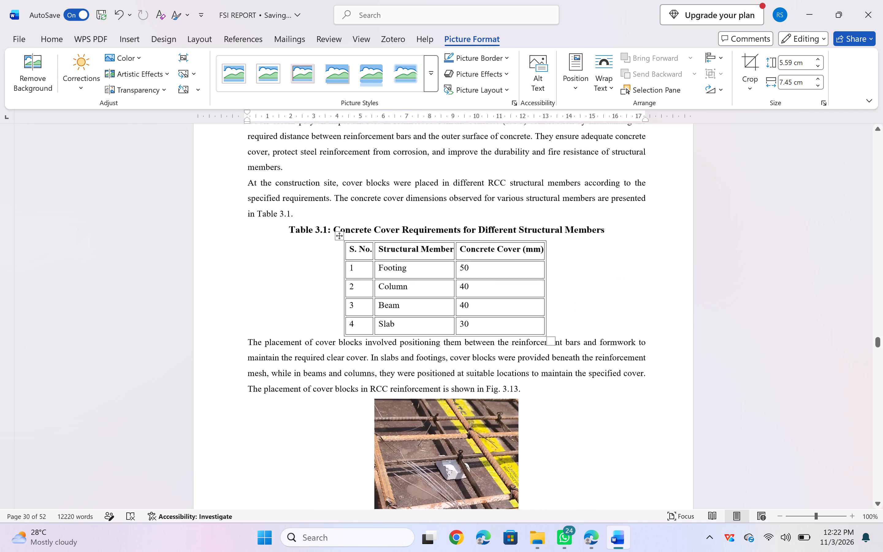
scroll(445, 286, down, 1)
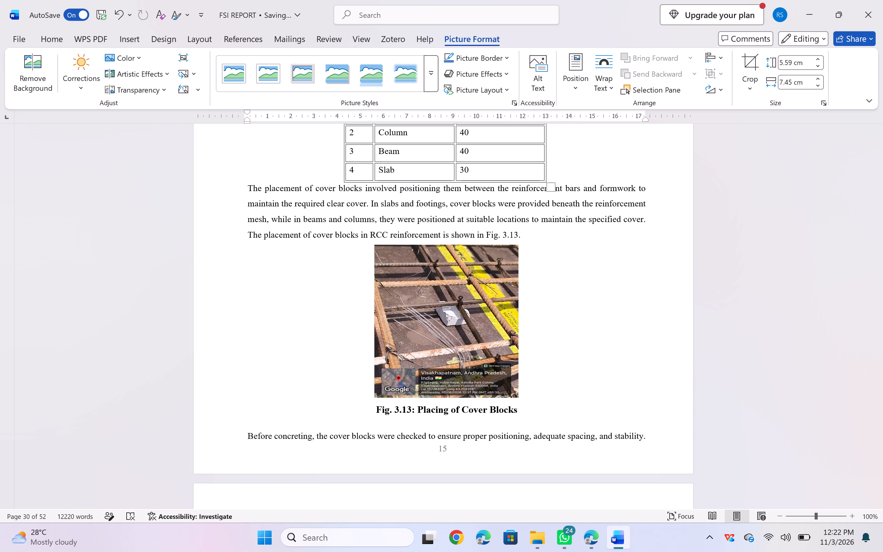
click(445, 318)
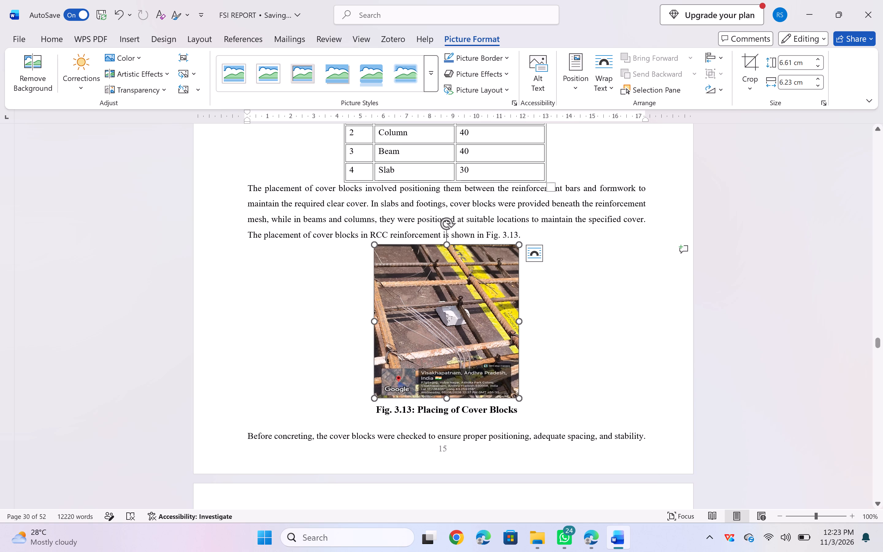
scroll(447, 328, up, 3)
scroll(447, 328, down, 1)
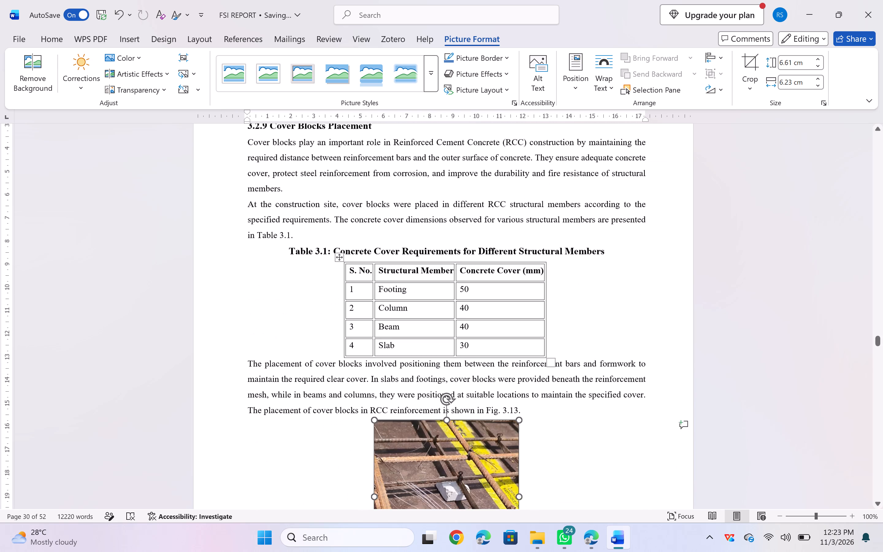
scroll(447, 328, down, 4)
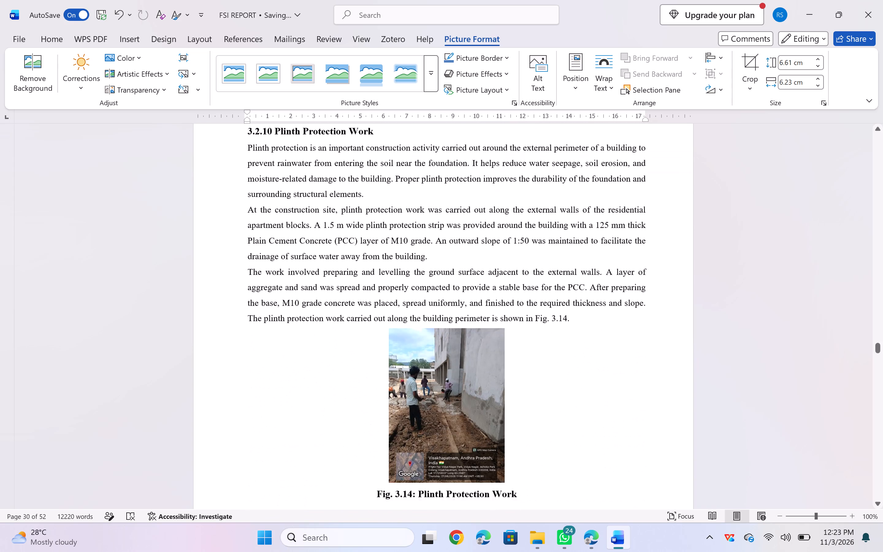
scroll(447, 328, down, 1)
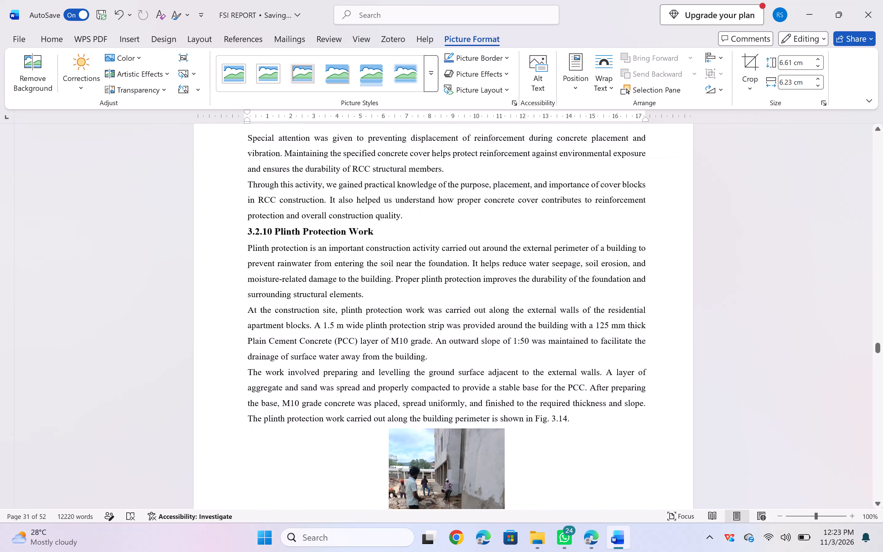
scroll(447, 328, down, 3)
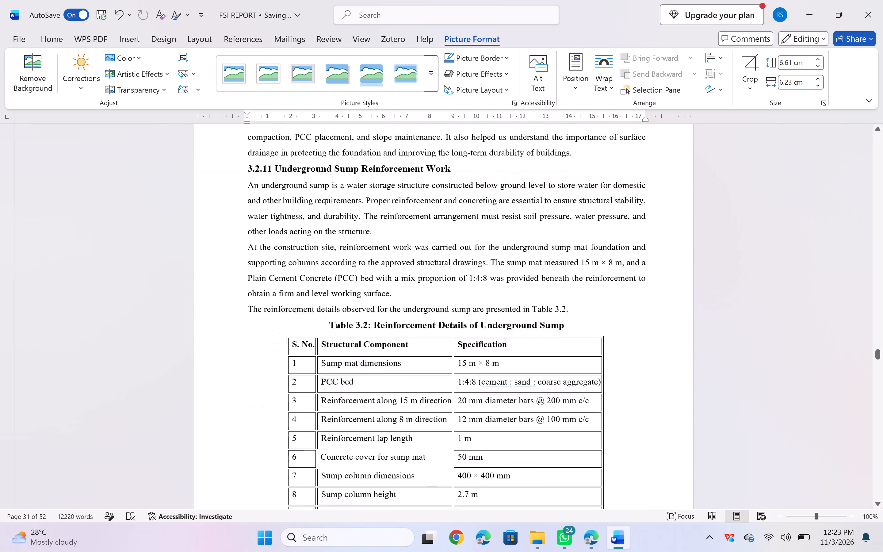
scroll(447, 328, down, 2)
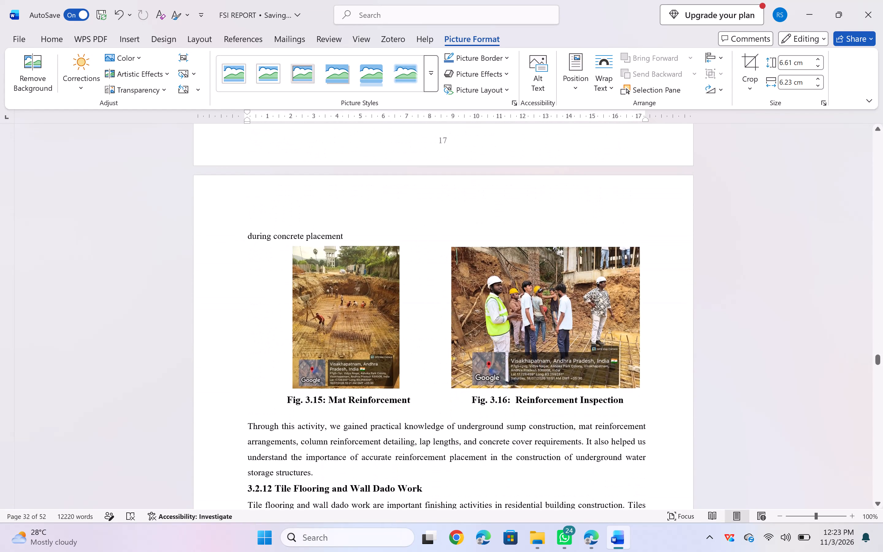
scroll(447, 328, down, 1)
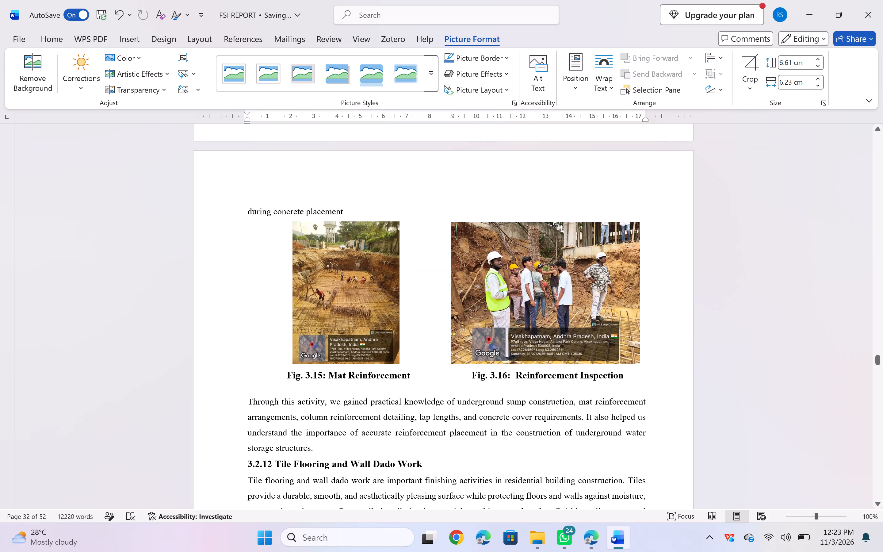
Compare the sizes of the side-by-side Fig. 3.15 and Fig. 3.16 pictures.
click(480, 318)
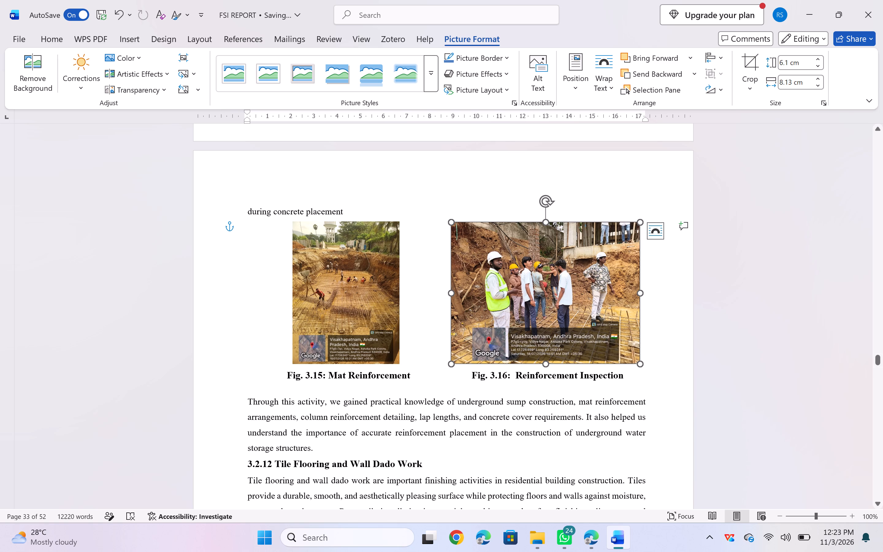
click(389, 310)
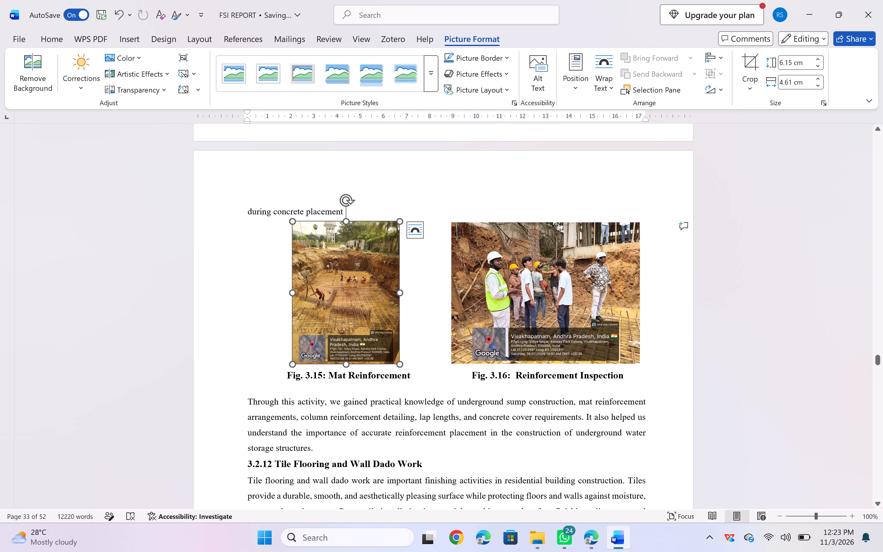
click(526, 304)
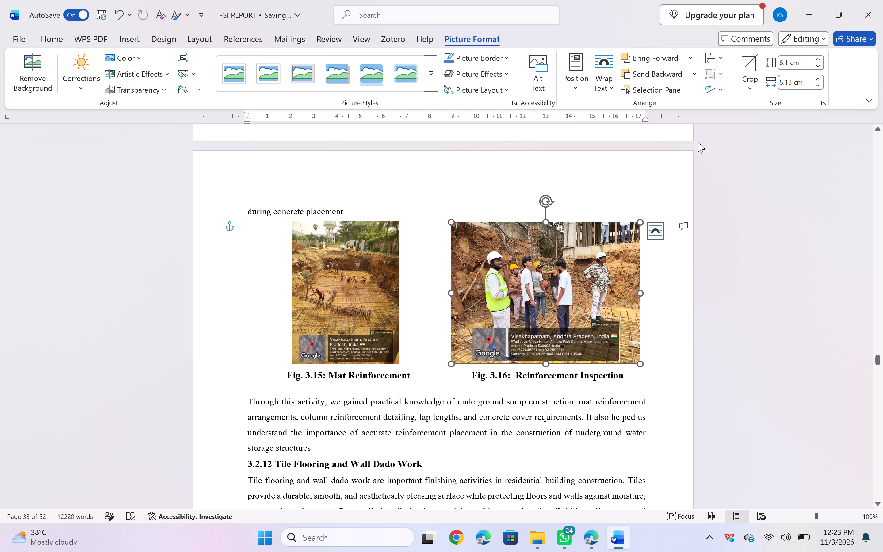
click(323, 285)
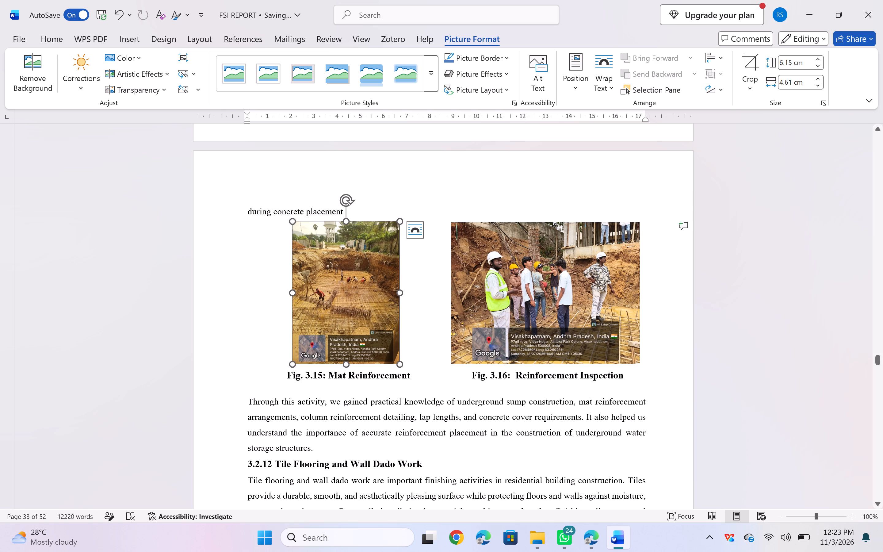
Unlock the aspect ratio of the Fig. 3.15 picture and resize it to 6.1 cm high and 8.13 cm wide to match Fig. 3.16.
click(821, 100)
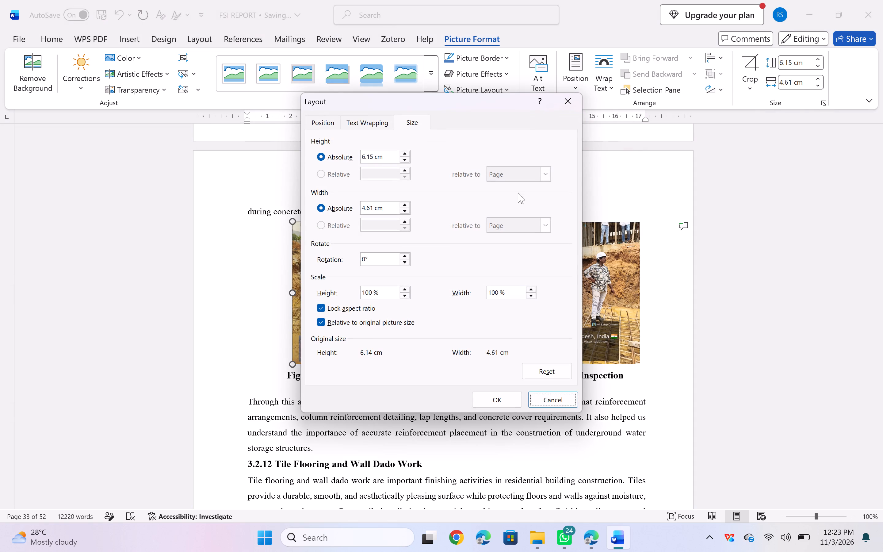
click(342, 307)
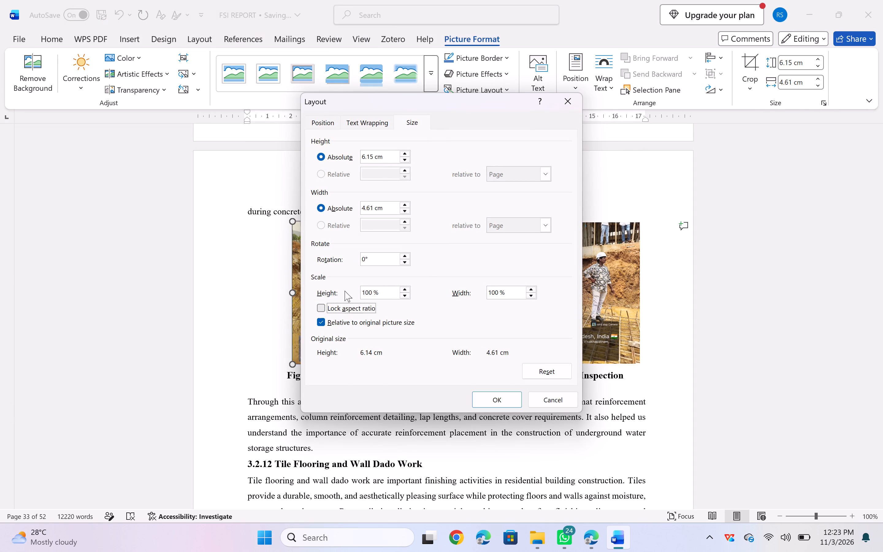
click(373, 159)
key(BackSpace)
click(372, 207)
key(BackSpace)
key(BackSpace)
key(BackSpace)
key(BackSpace)
text(8.13)
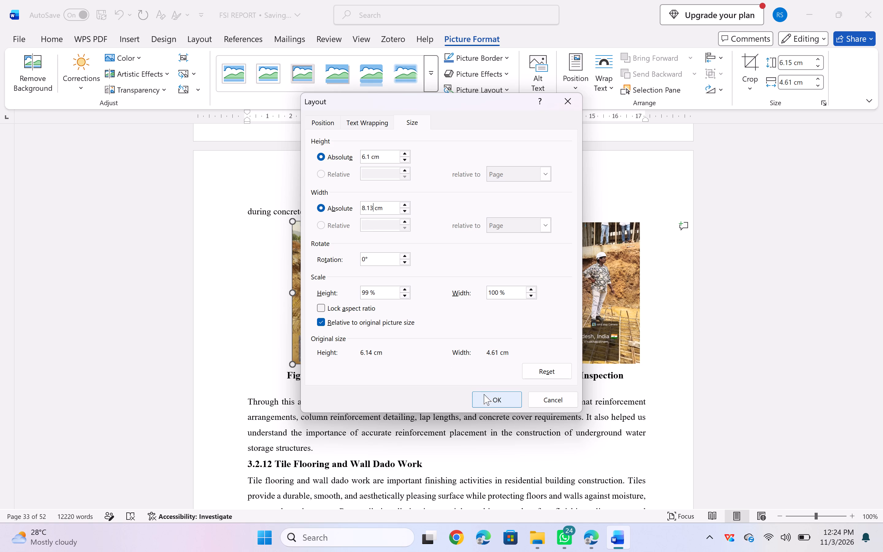
click(487, 400)
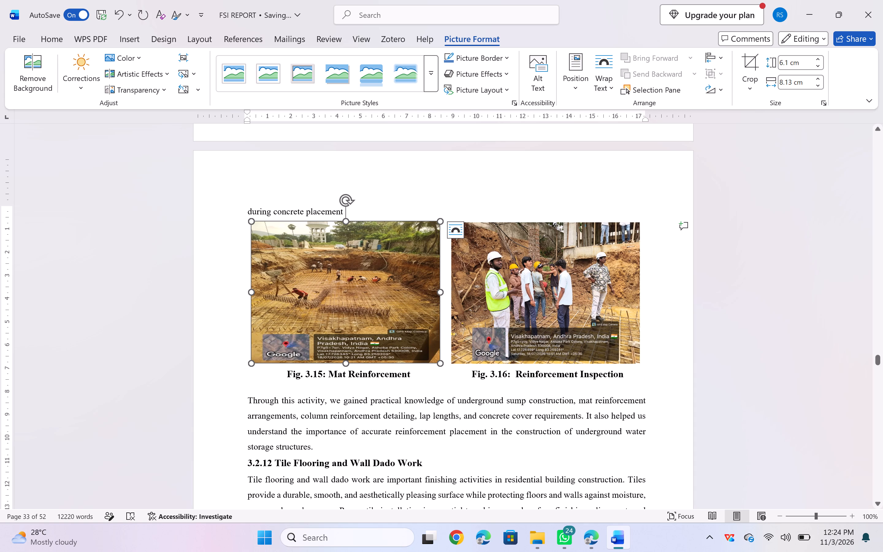
Examine the pages from Section 3.2.12 to Fig. 3.23, including Table 3.3 and the figures and captions along the way.
scroll(434, 397, down, 3)
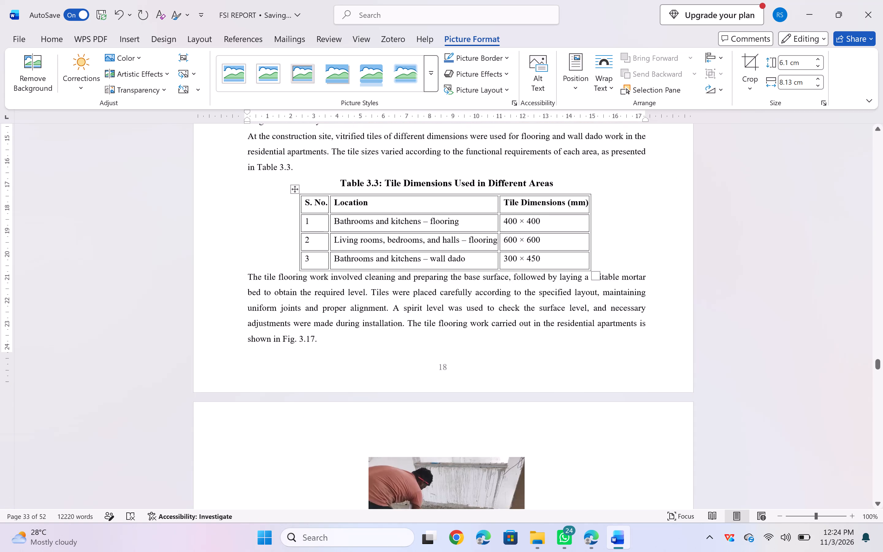
scroll(434, 397, down, 3)
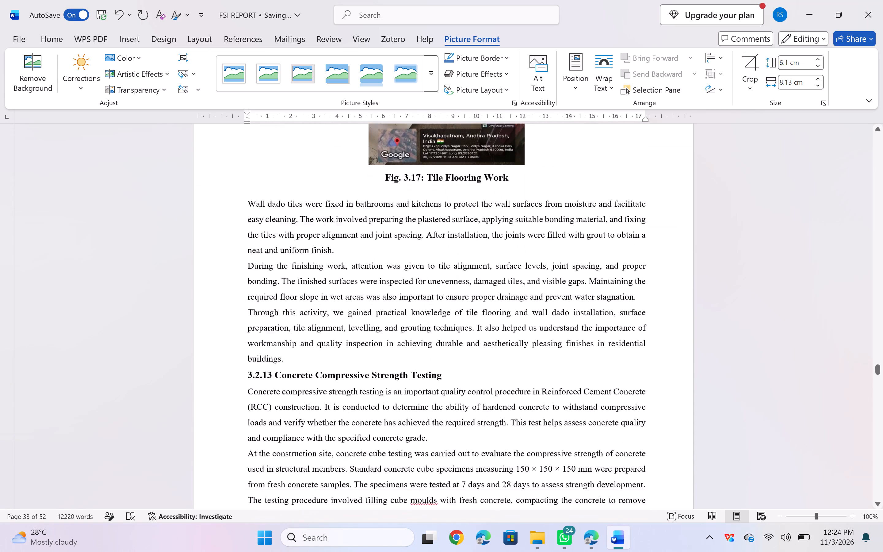
scroll(434, 397, down, 4)
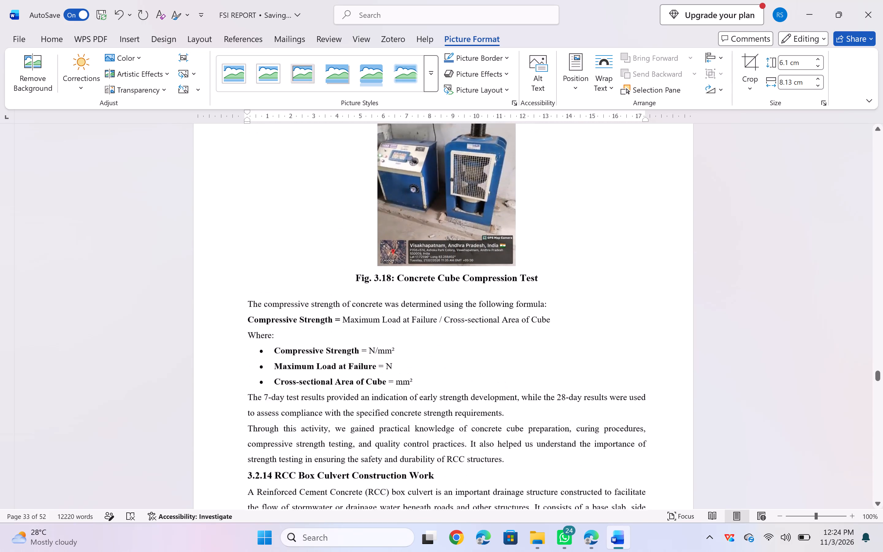
scroll(434, 397, down, 3)
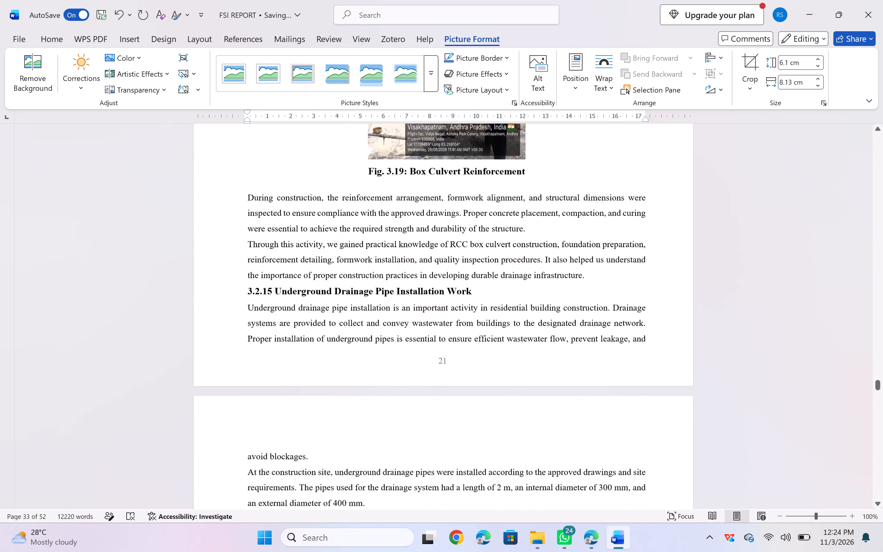
scroll(434, 397, down, 3)
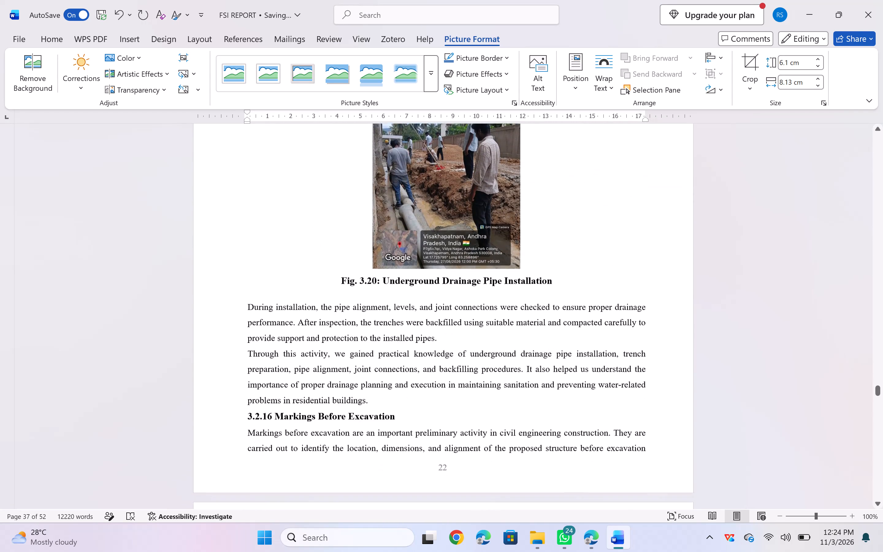
scroll(434, 397, down, 3)
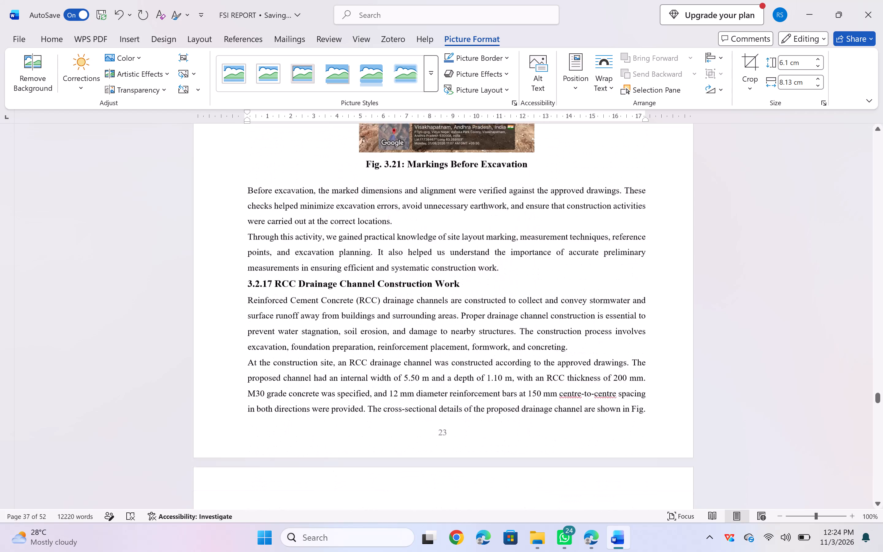
scroll(434, 397, down, 3)
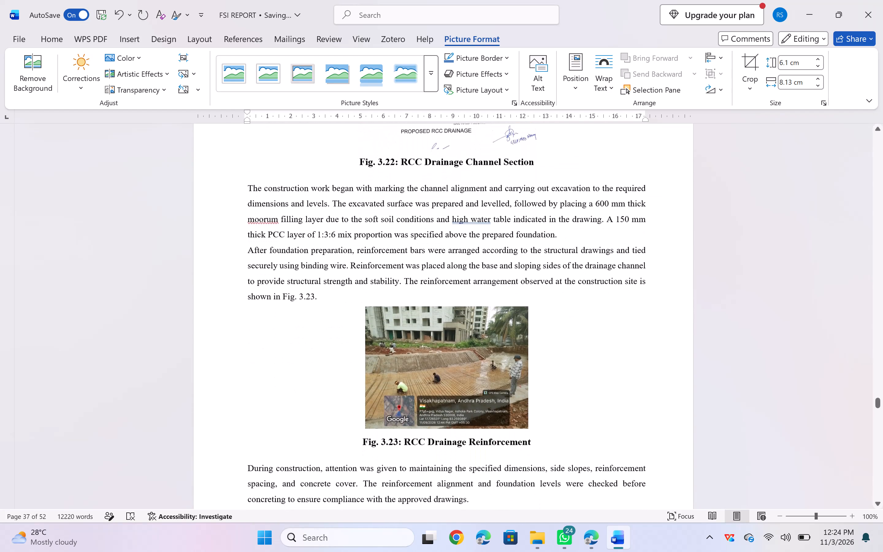
scroll(434, 397, down, 1)
scroll(434, 397, up, 1)
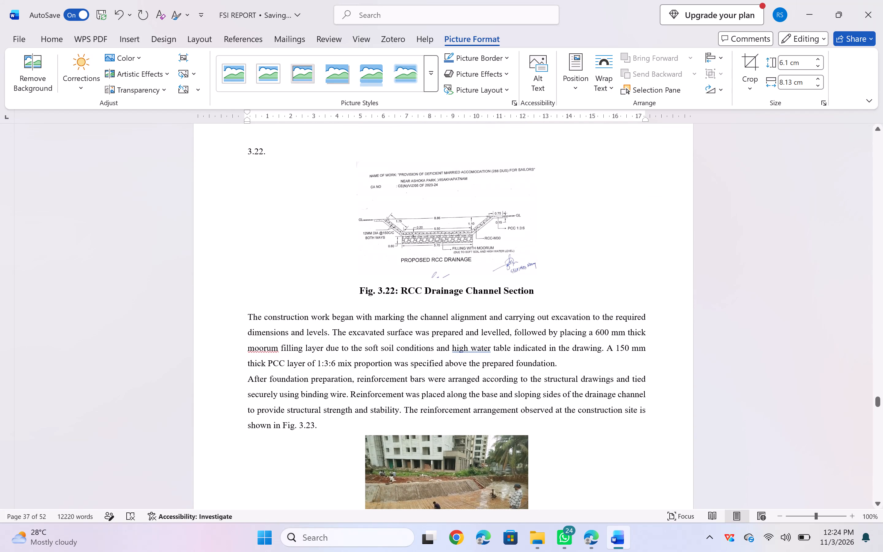
Check the Fig. 3.23 picture's size, then unlock the Fig. 3.22 picture's aspect ratio and set it to 5.28 cm high and 7.04 cm wide.
click(428, 476)
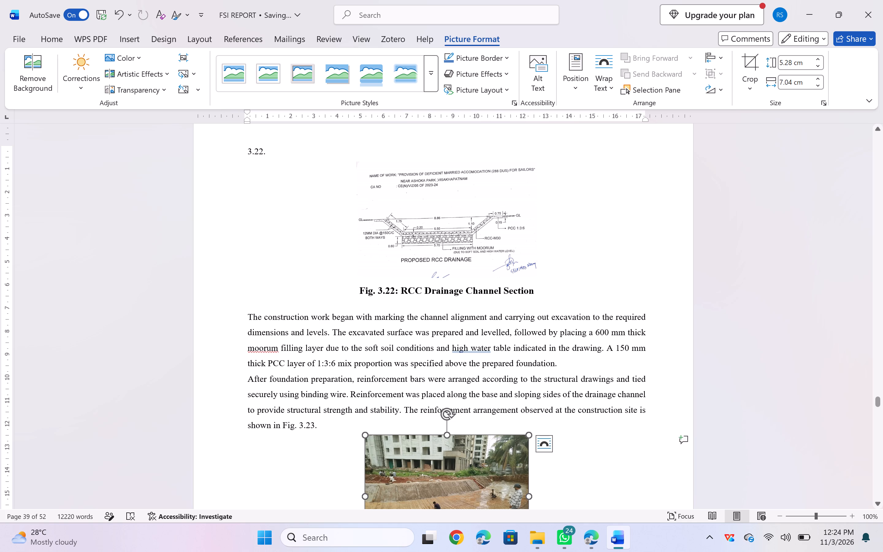
click(461, 231)
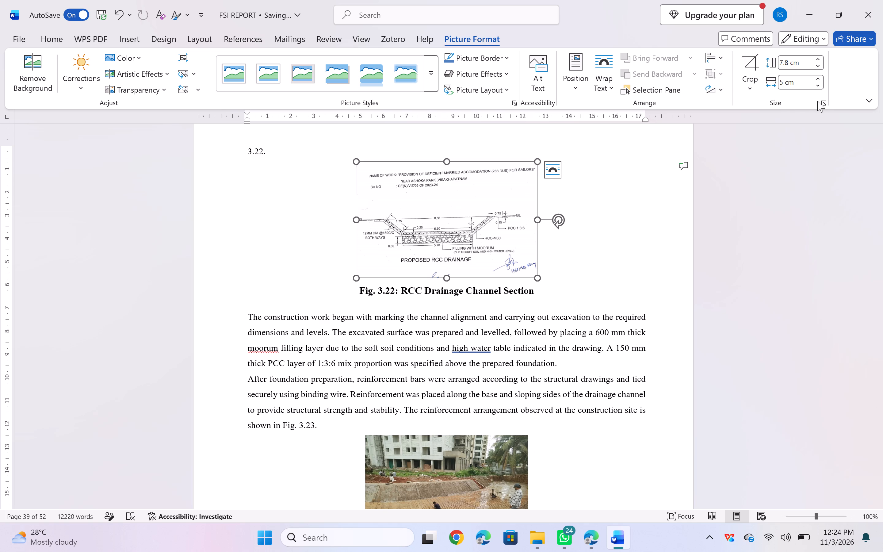
click(821, 101)
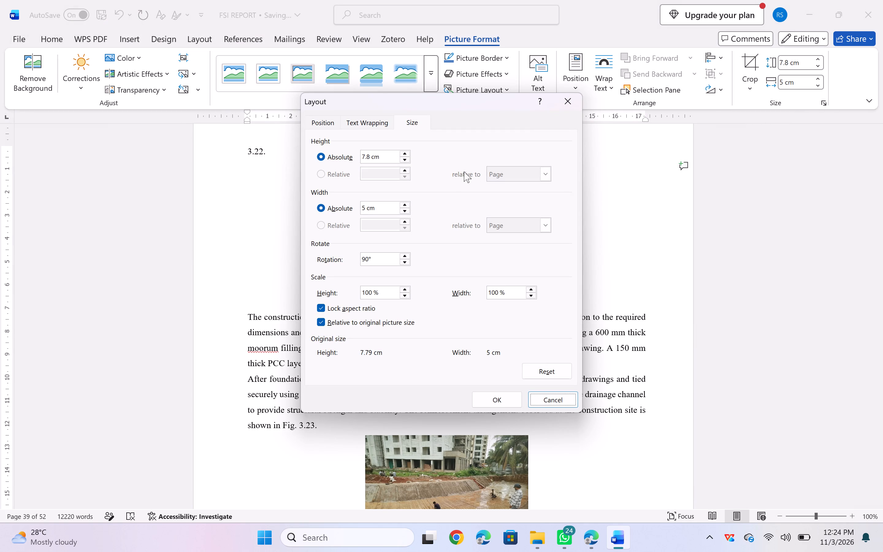
click(321, 307)
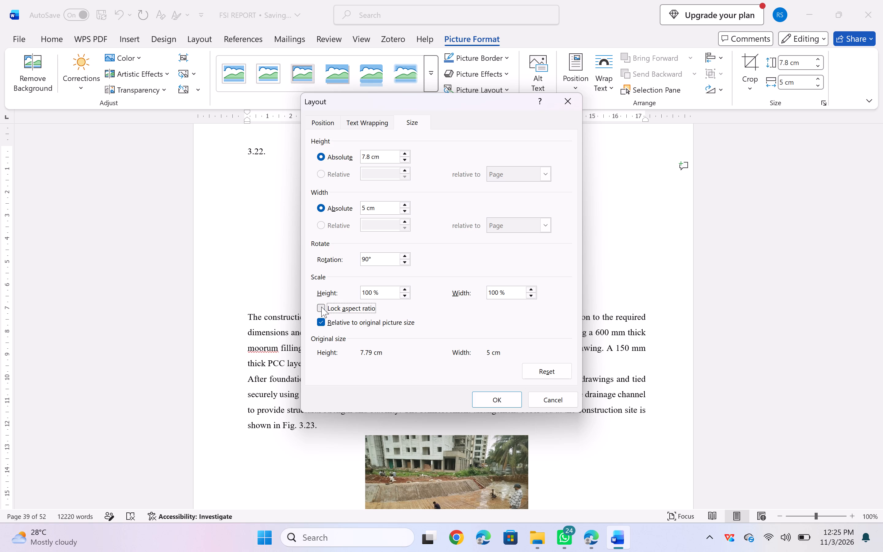
click(371, 151)
key(5)
text(.28)
click(371, 210)
key(Left)
key(BackSpace)
key(BackSpace)
text(7.04)
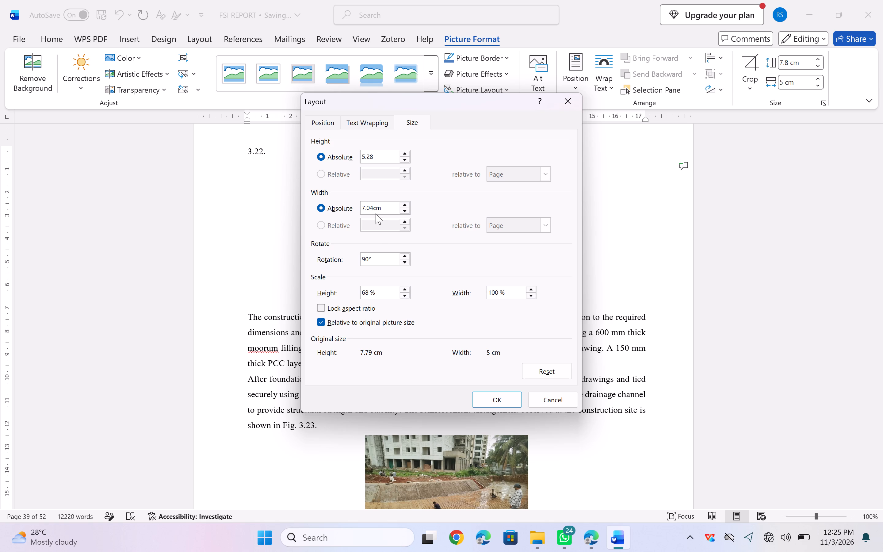
click(491, 399)
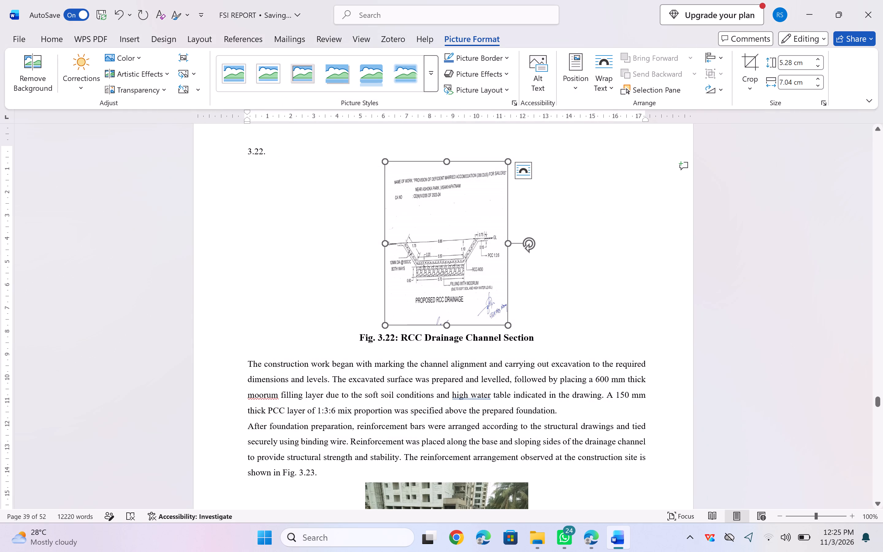
Swap the rotated Fig. 3.22 picture's dimensions to 7.04 cm high and 5.28 cm wide so it matches Fig. 3.23 on the page.
scroll(484, 378, down, 1)
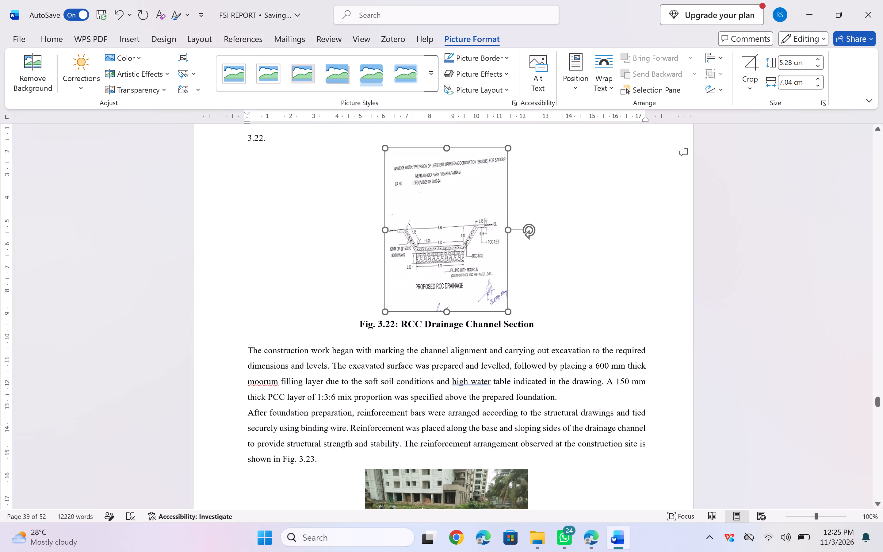
scroll(484, 378, down, 1)
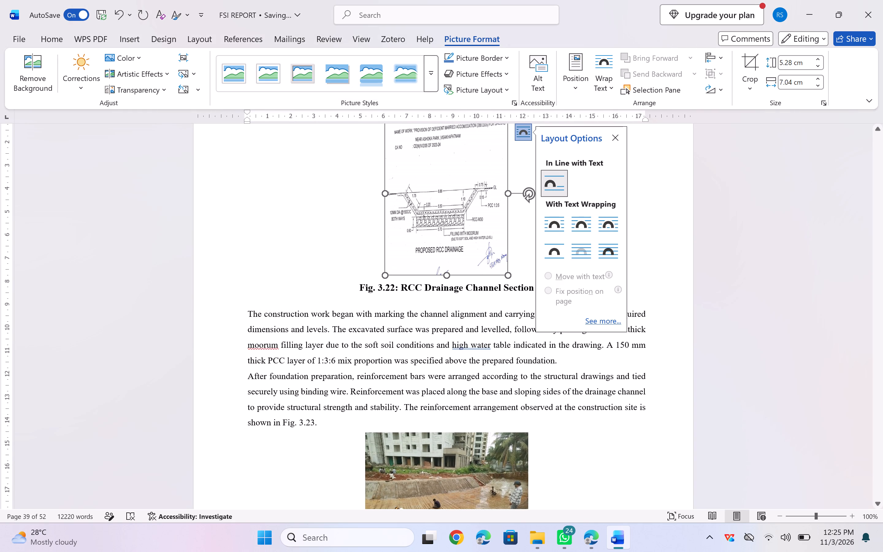
click(825, 103)
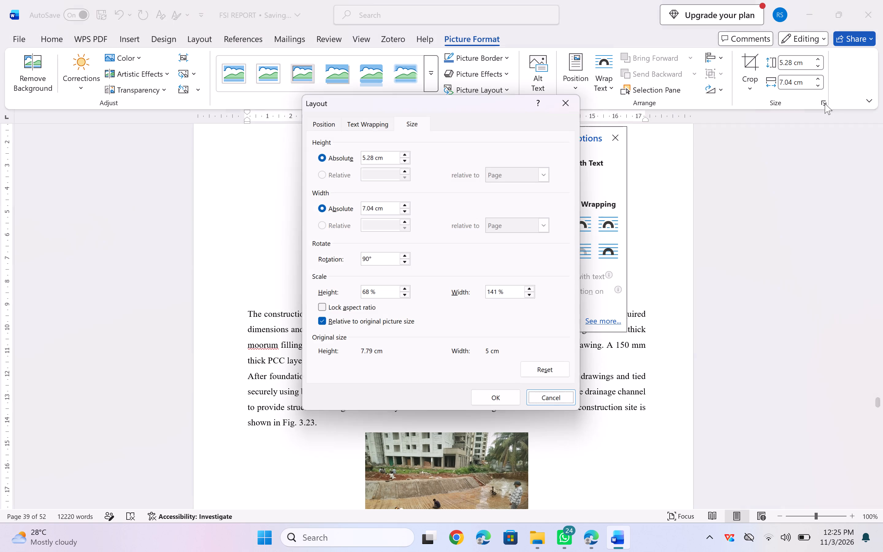
click(372, 158)
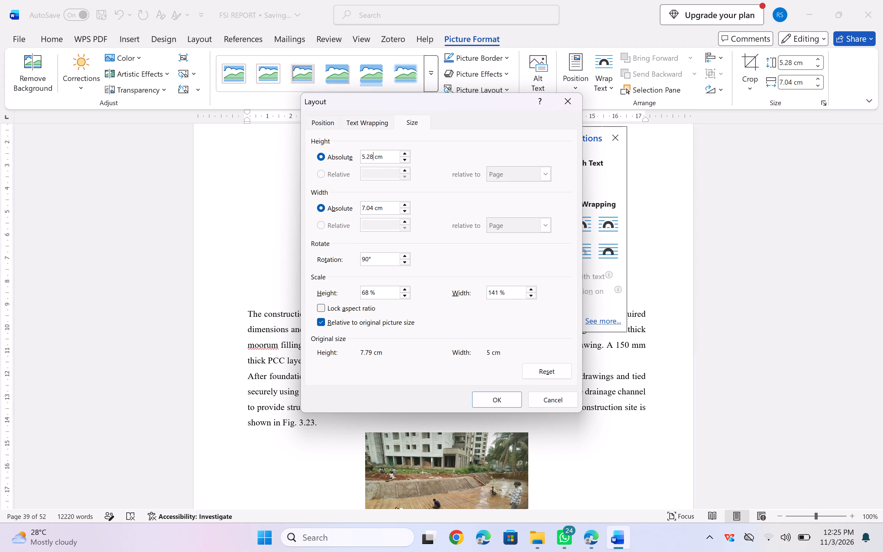
key(BackSpace)
key(BackSpace)
key(BackSpace)
key(BackSpace)
text(7.04)
click(374, 209)
key(BackSpace)
key(BackSpace)
key(BackSpace)
key(BackSpace)
key(BackSpace)
text(5.28)
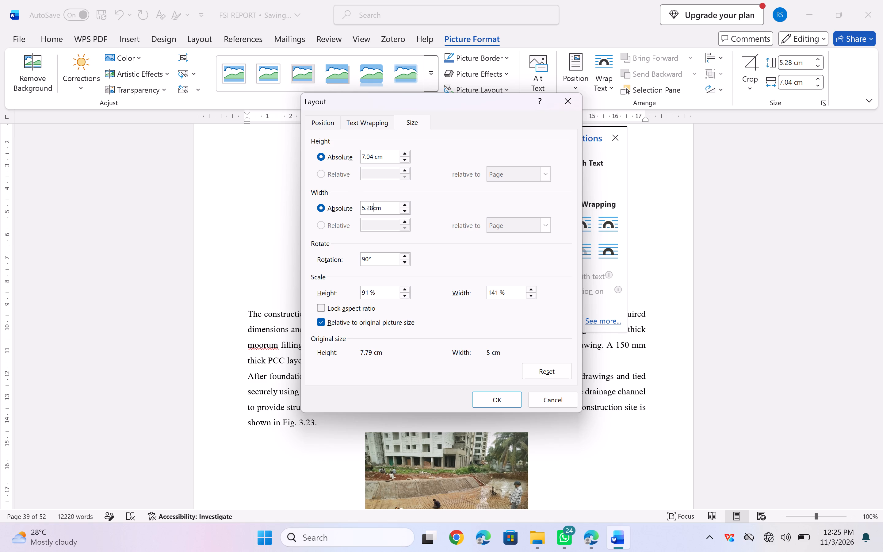
click(485, 398)
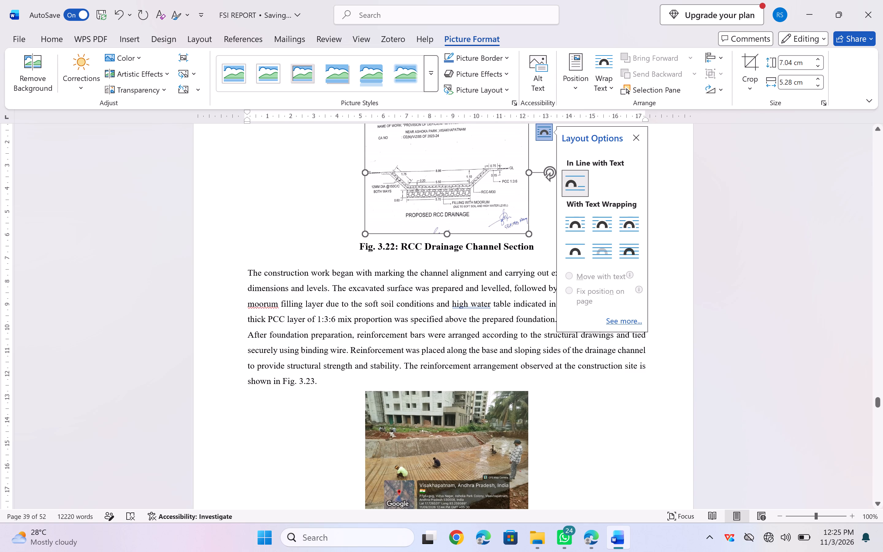
click(281, 198)
scroll(347, 245, down, 1)
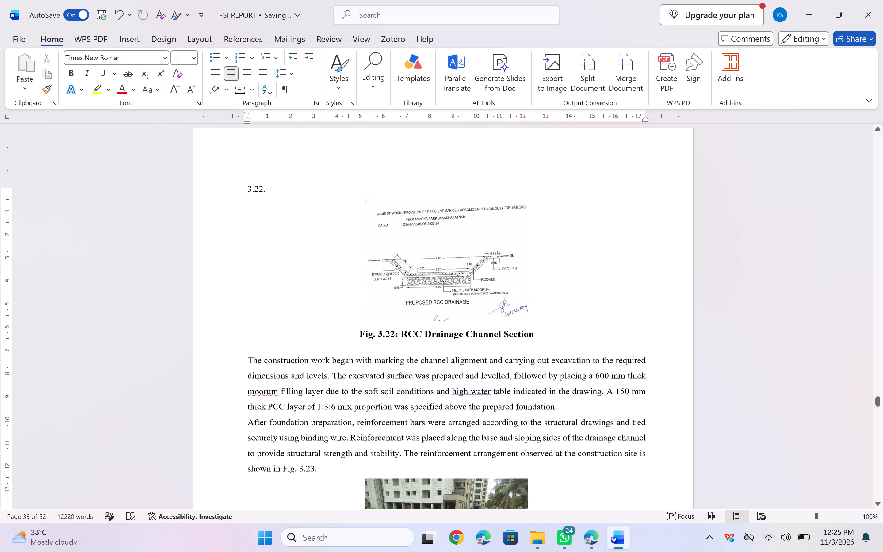
Check the pages from Fig. 3.22 through the Chapter 4 opening and save the report.
scroll(347, 245, down, 3)
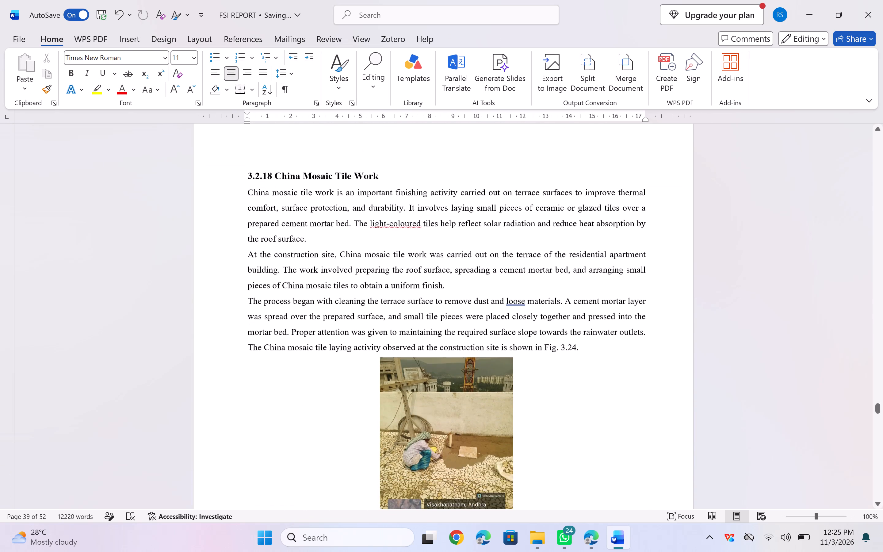
scroll(347, 245, down, 3)
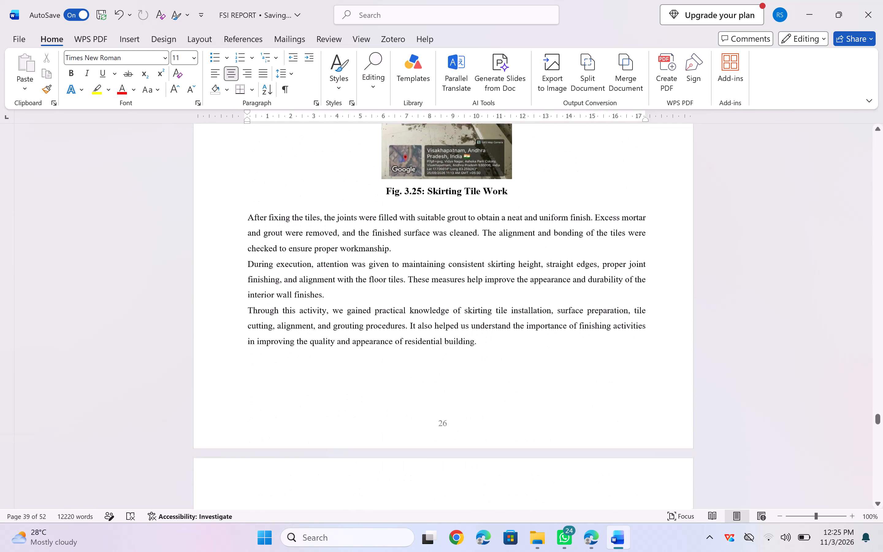
scroll(347, 245, down, 2)
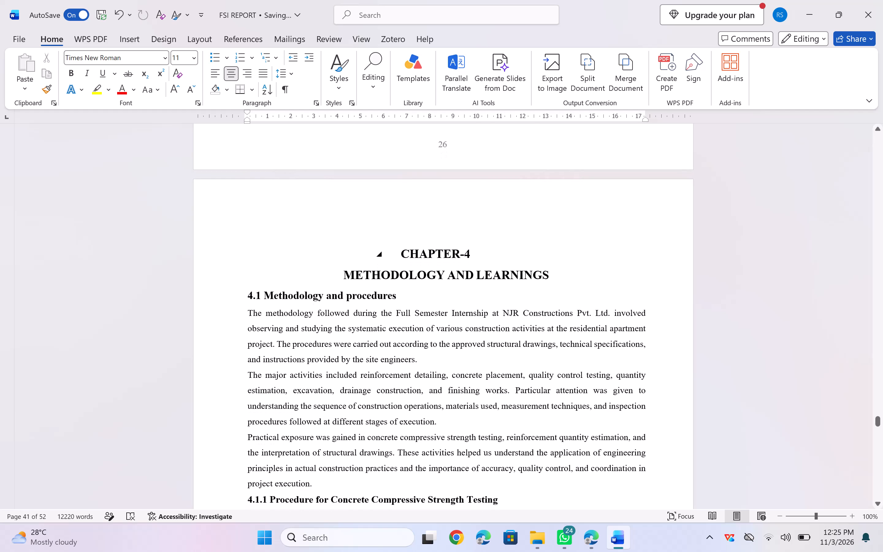
scroll(347, 245, up, 1)
key(ctrl+s)
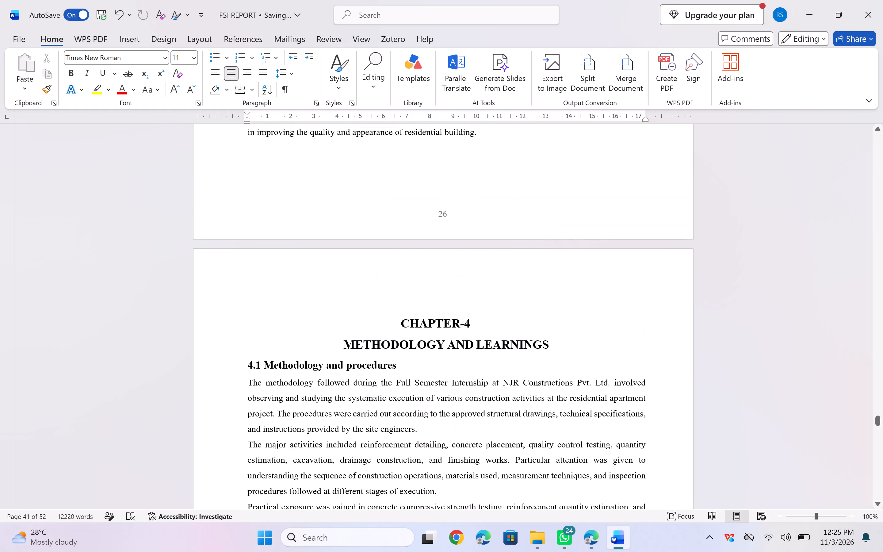
Examine the end of Chapter 3, then the List of Figures and the contents entries from Section 3.1 through Chapter 5.
scroll(419, 251, up, 1)
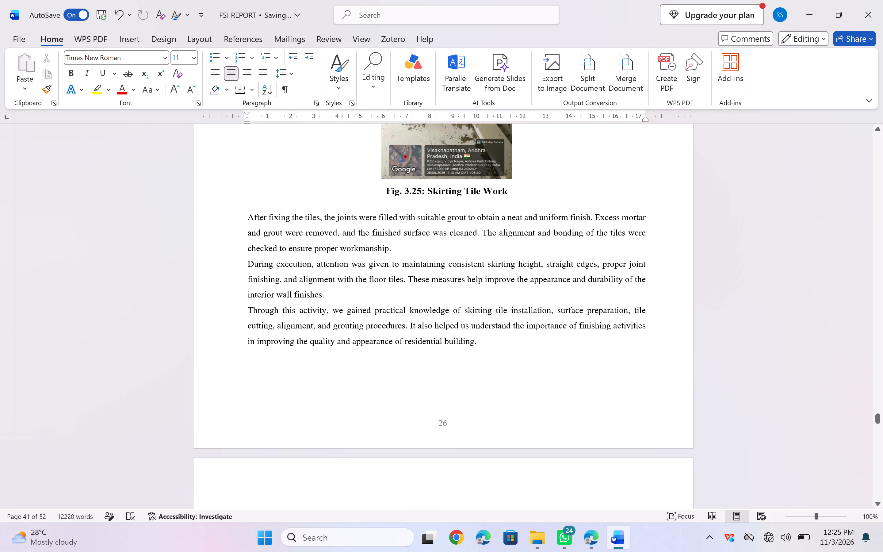
scroll(419, 251, down, 1)
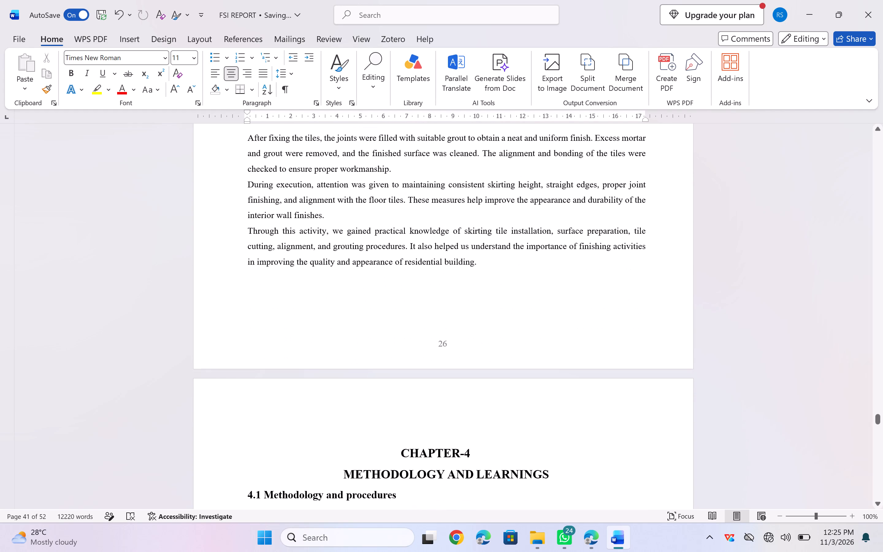
scroll(419, 251, up, 20)
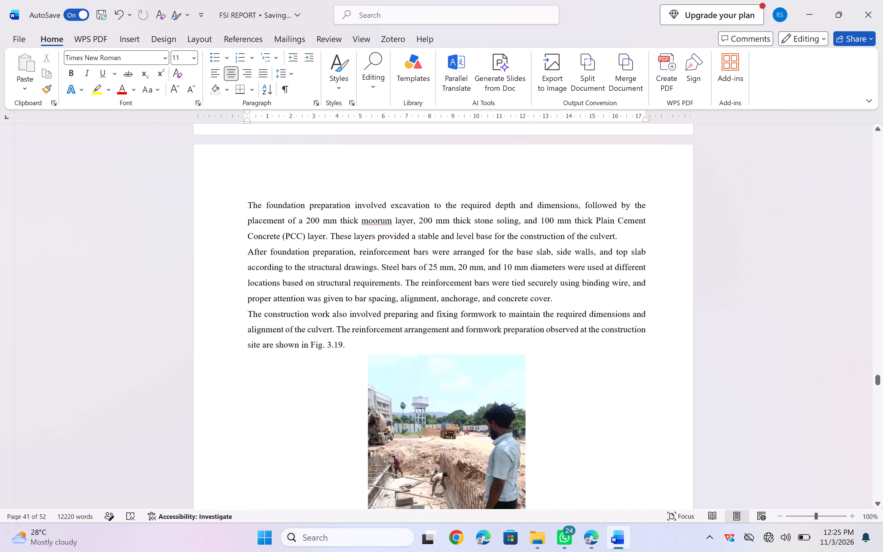
scroll(419, 251, up, 16)
scroll(419, 251, up, 8)
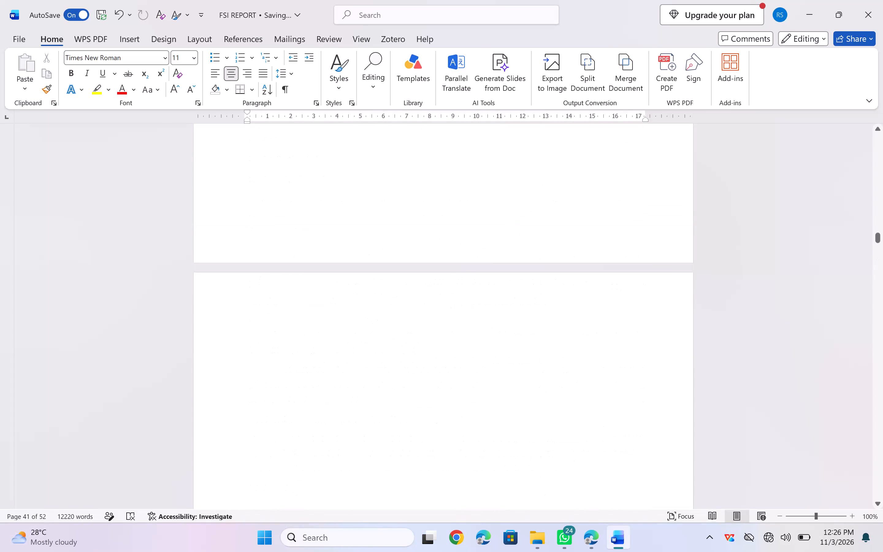
scroll(419, 251, up, 3)
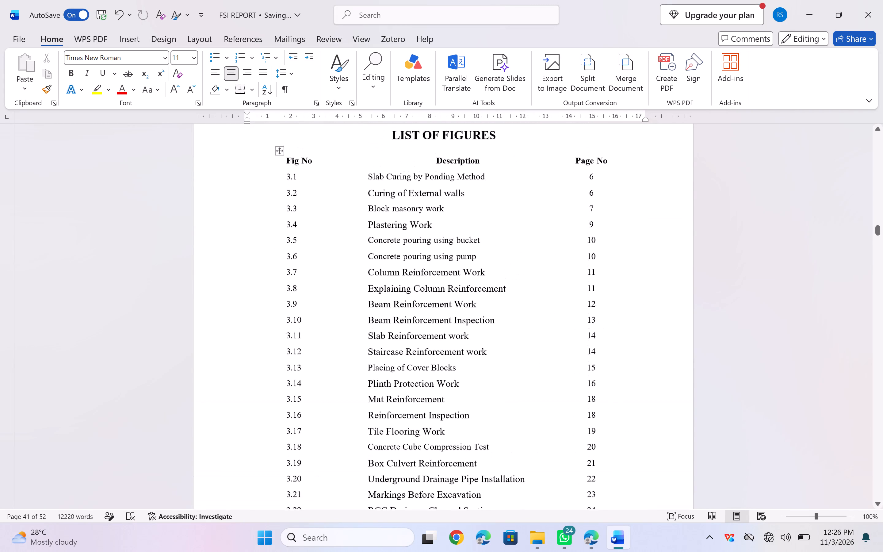
scroll(419, 251, up, 4)
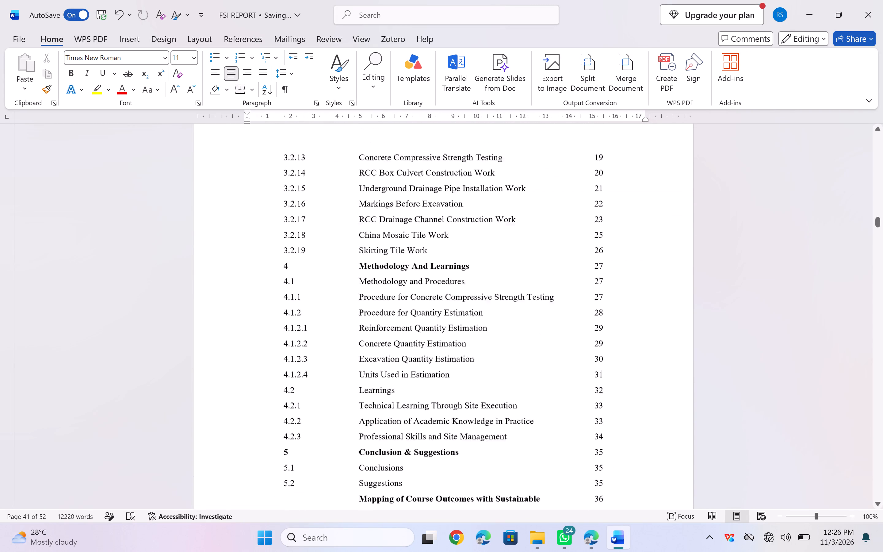
scroll(419, 251, up, 3)
scroll(419, 251, down, 1)
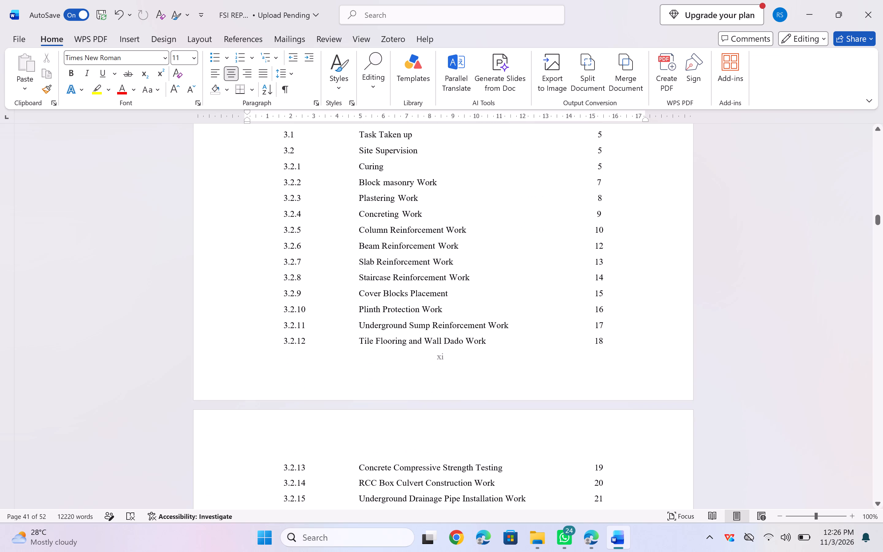
scroll(419, 251, down, 1)
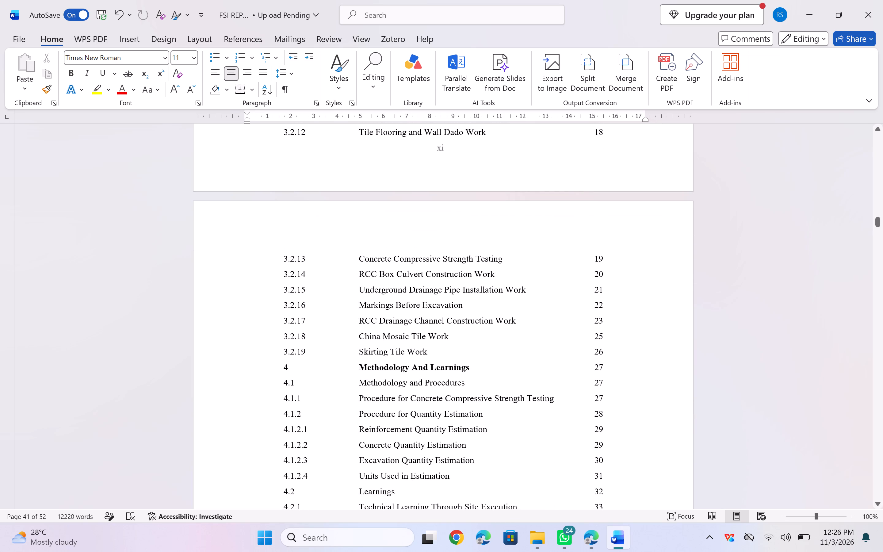
Save the report document.
key(ctrl+s)
Open the save-a-copy options for the FSI REPORT document.
click(14, 35)
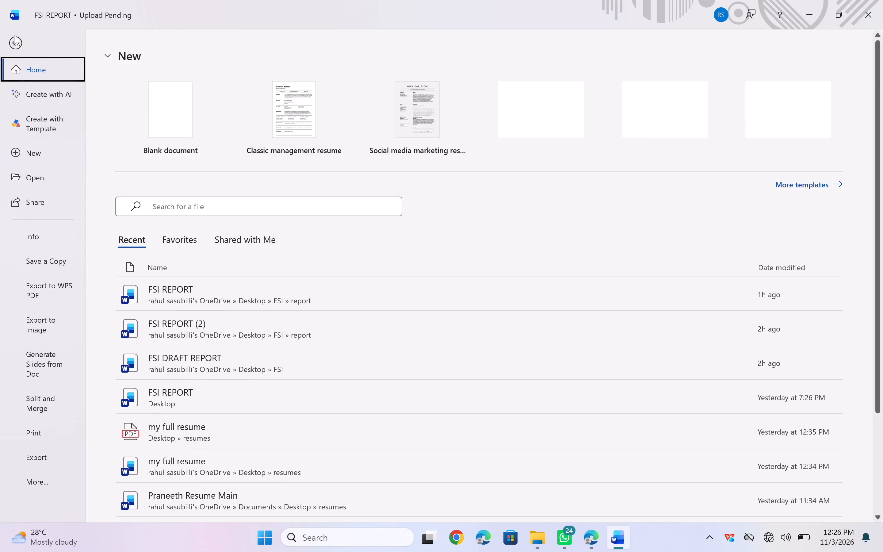
click(45, 261)
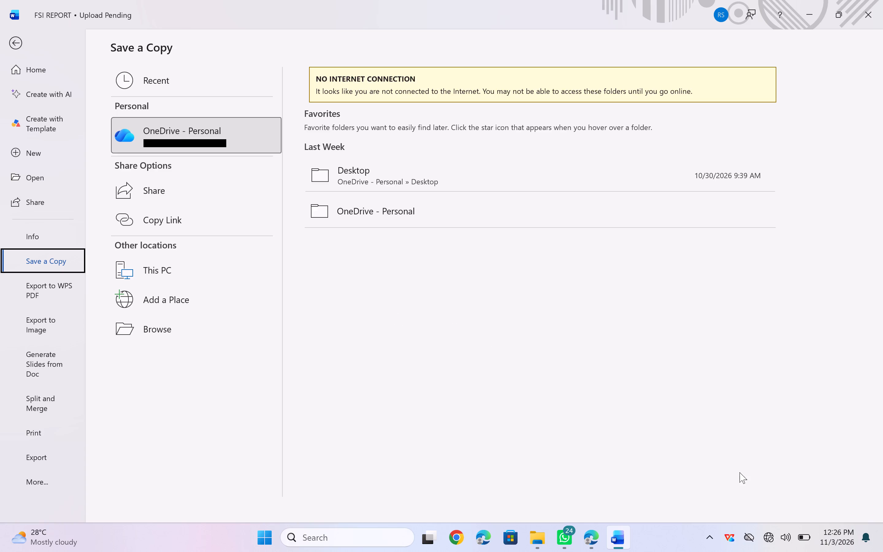
Connect the computer to the Mahi Wi-Fi network and return to the save-a-copy options.
click(780, 539)
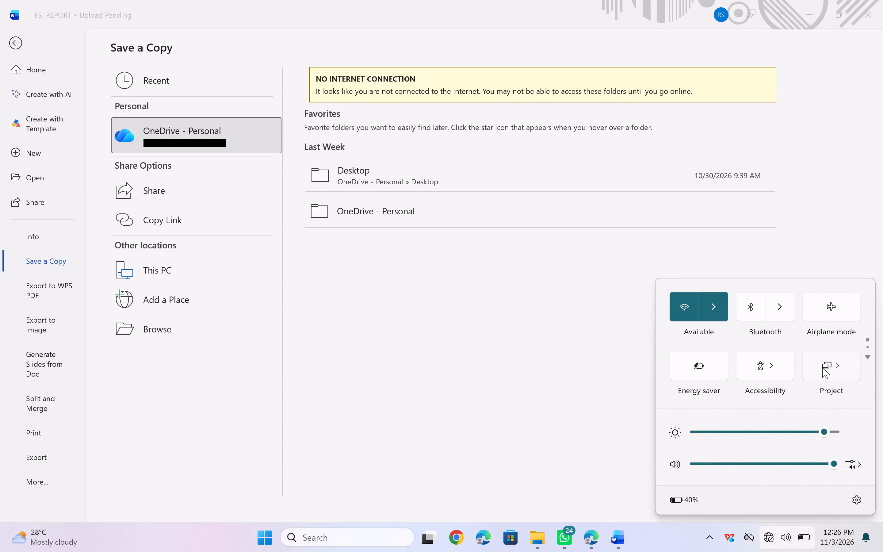
click(718, 311)
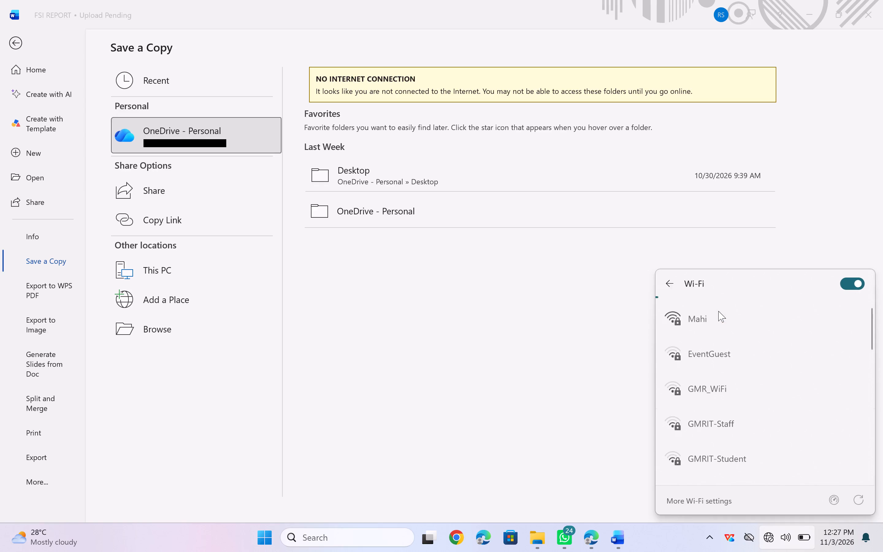
click(717, 313)
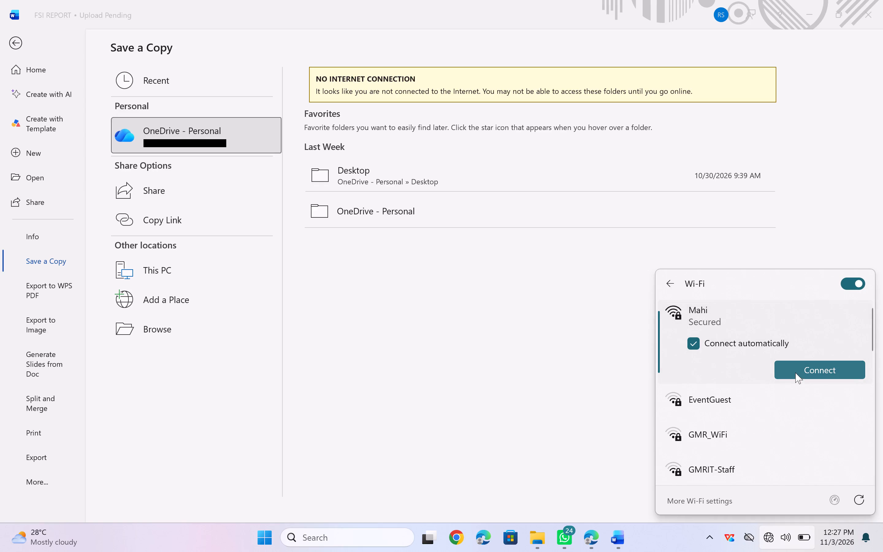
click(795, 373)
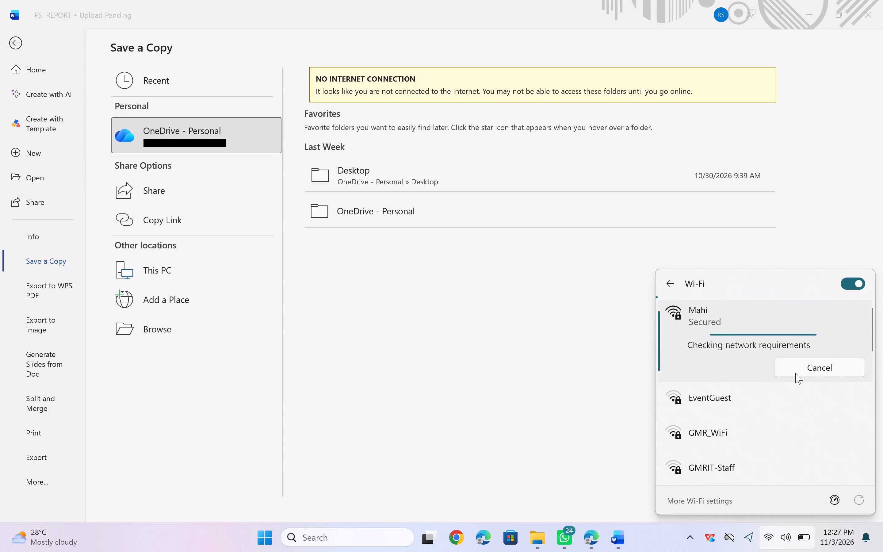
click(538, 349)
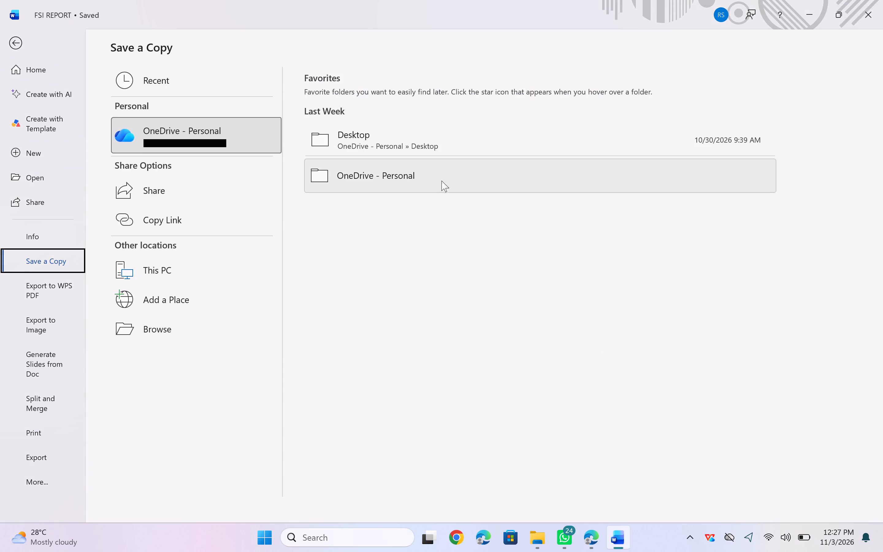
Set up the report copy as a PDF in the FSI folder on the OneDrive Desktop and open its file name for editing.
double_click(433, 150)
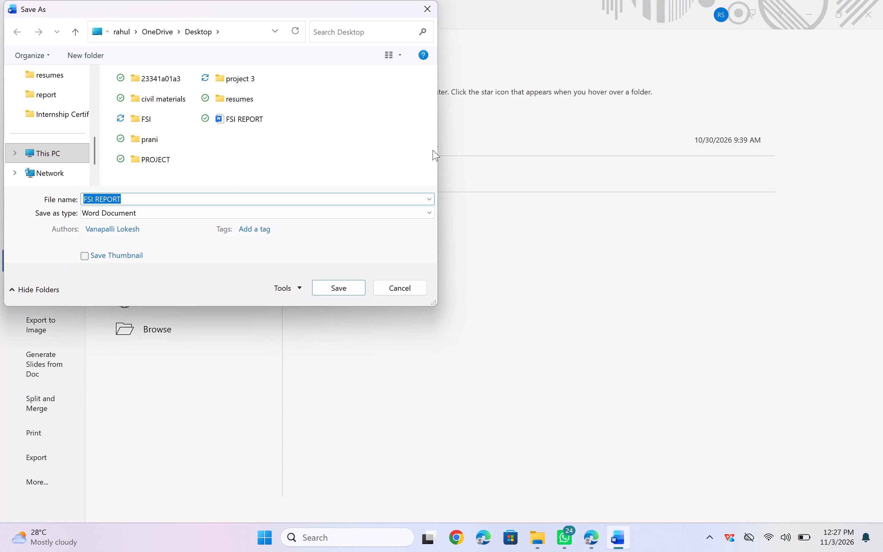
double_click(171, 116)
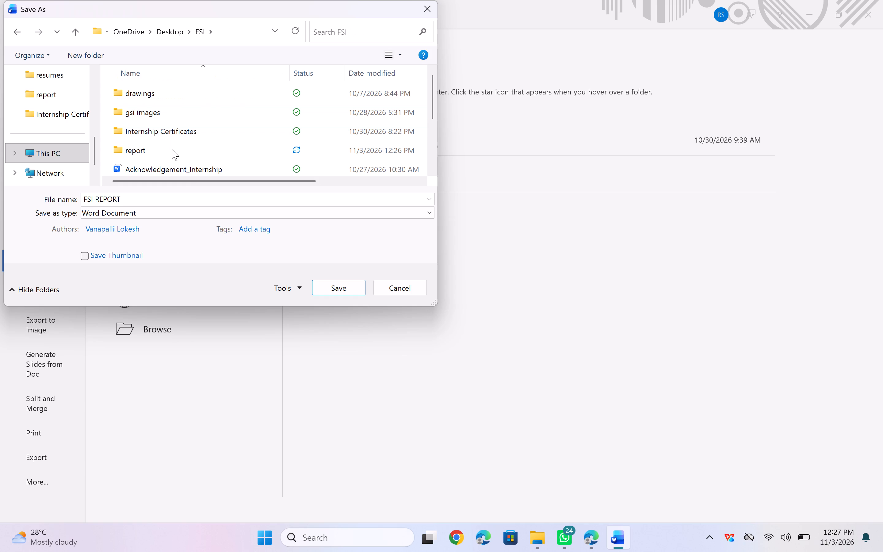
click(194, 213)
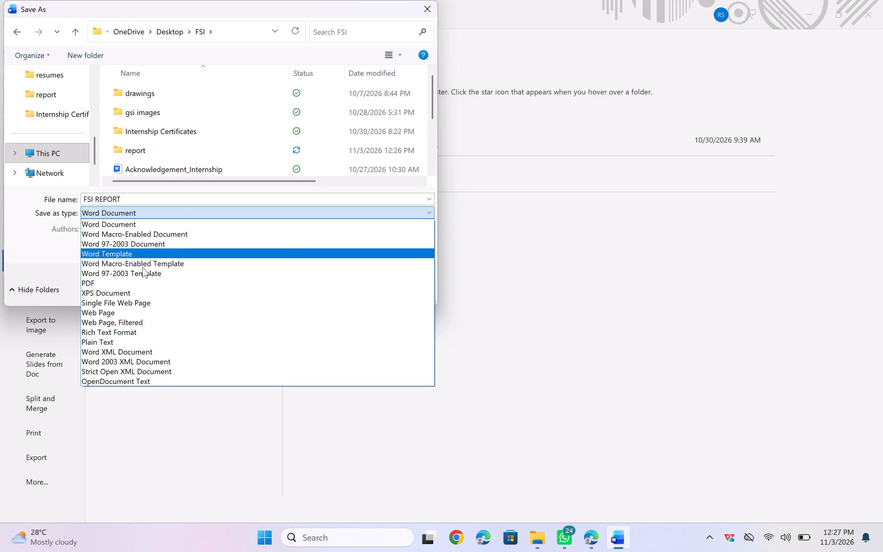
click(134, 280)
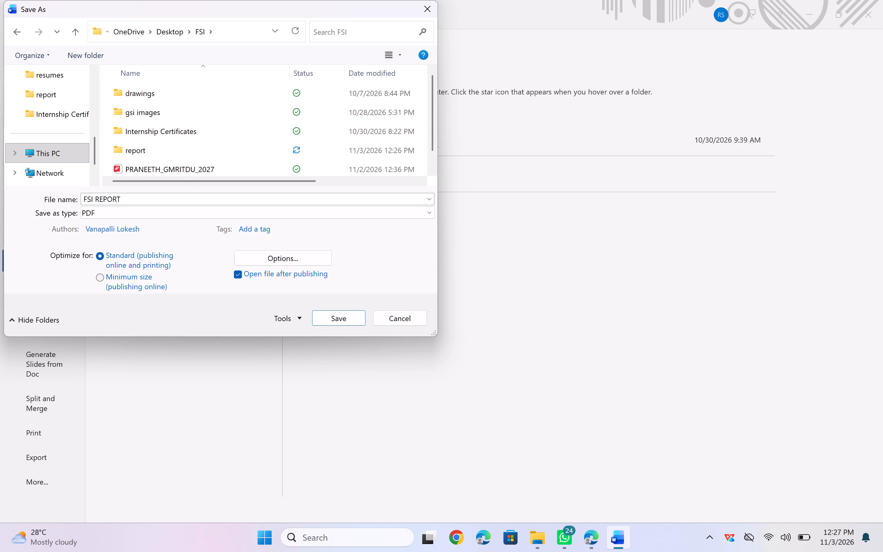
click(83, 197)
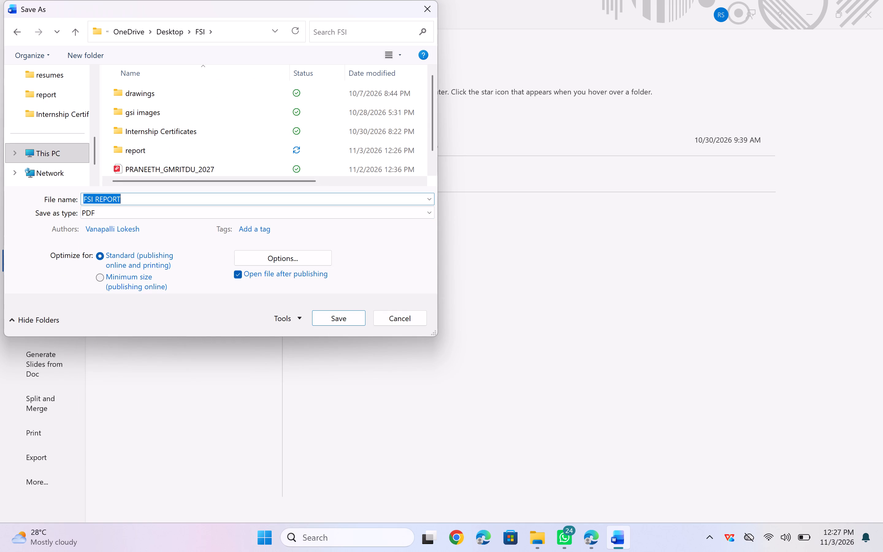
click(83, 197)
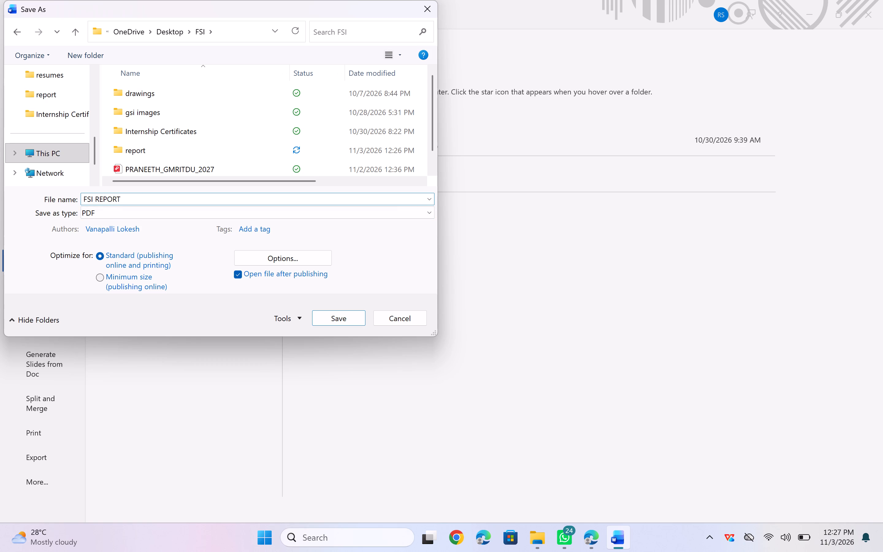
Name the PDF copy of the report NJR_CONS_FSI REPORT.
text(njr)
key(BackSpace)
key(BackSpace)
key(BackSpace)
text(NJR)
key(space)
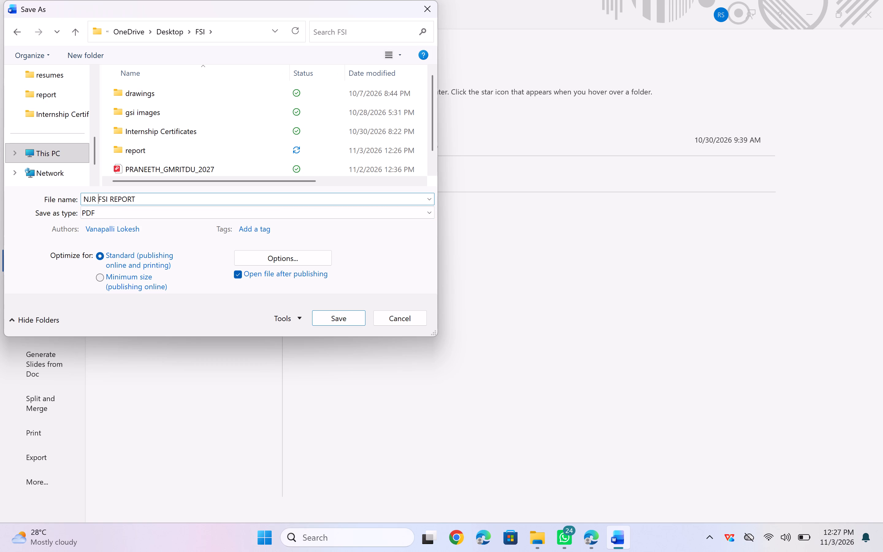
text(CONS)
key(space)
key(BackSpace)
key(minus)
key(BackSpace)
key(shift+underscore)
key(Left)
key(Left)
key(Left)
key(Left)
key(Left)
key(BackSpace)
key(shift+underscore)
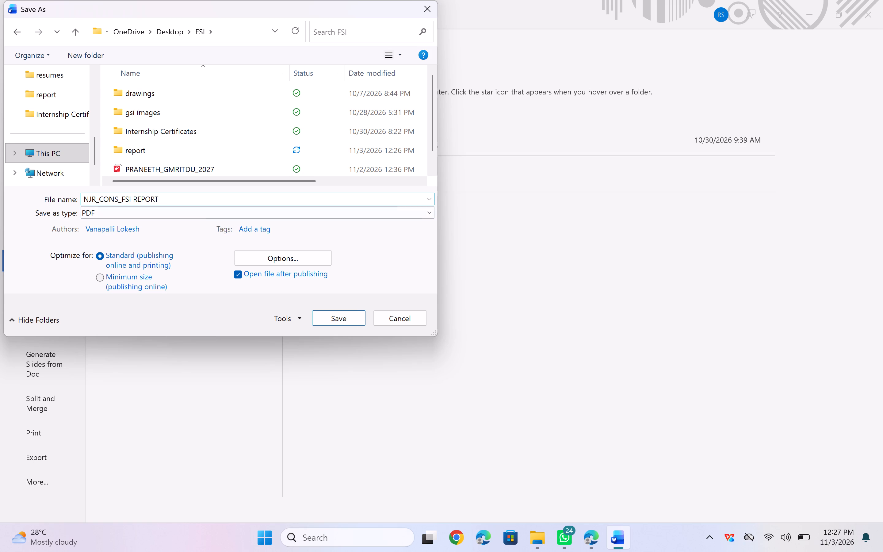
Save the PDF in the report folder inside FSI, then close the WPS Office window showing it.
double_click(162, 152)
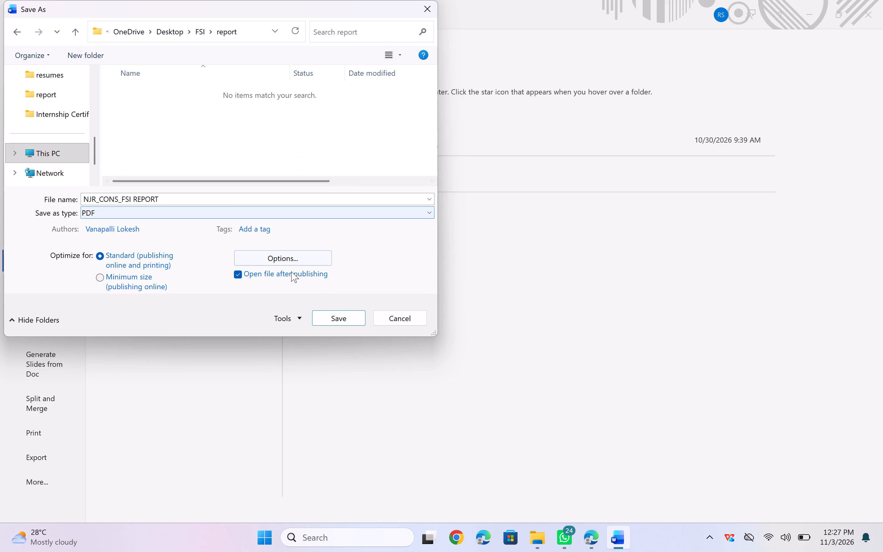
click(332, 314)
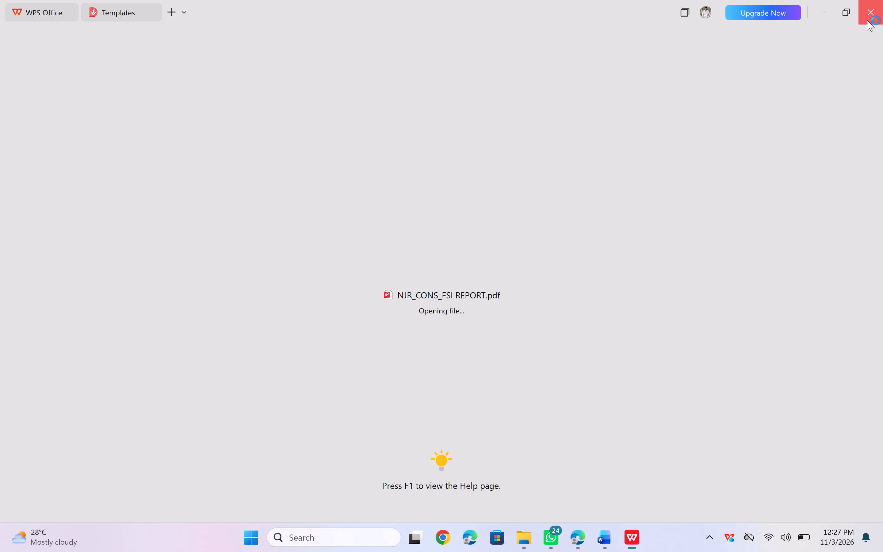
click(871, 10)
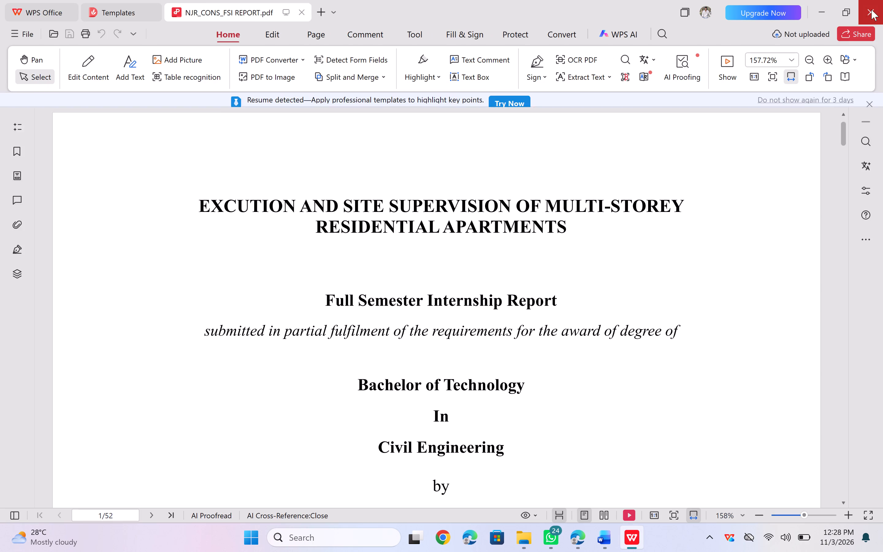
Close the FSI REPORT document in Word and the File Explorer window showing the report folder, leaving only the desktop.
click(871, 10)
click(871, 10)
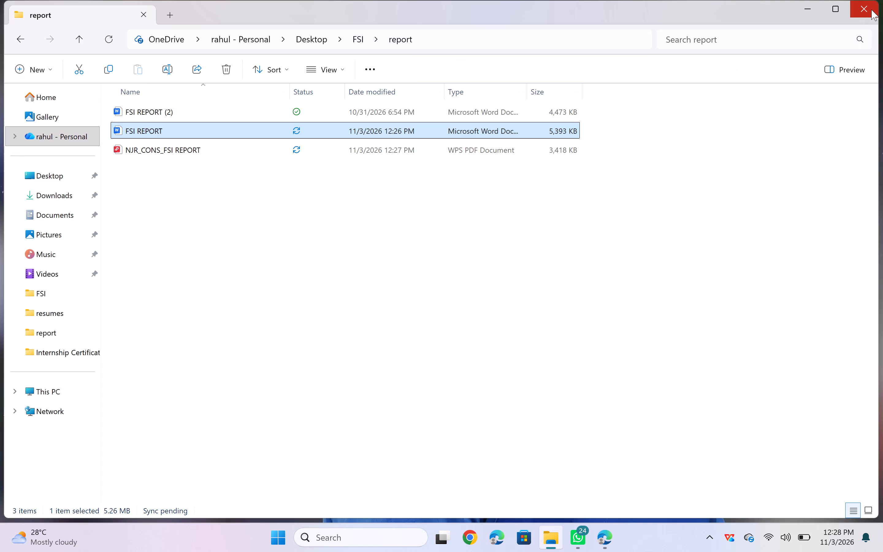
click(860, 11)
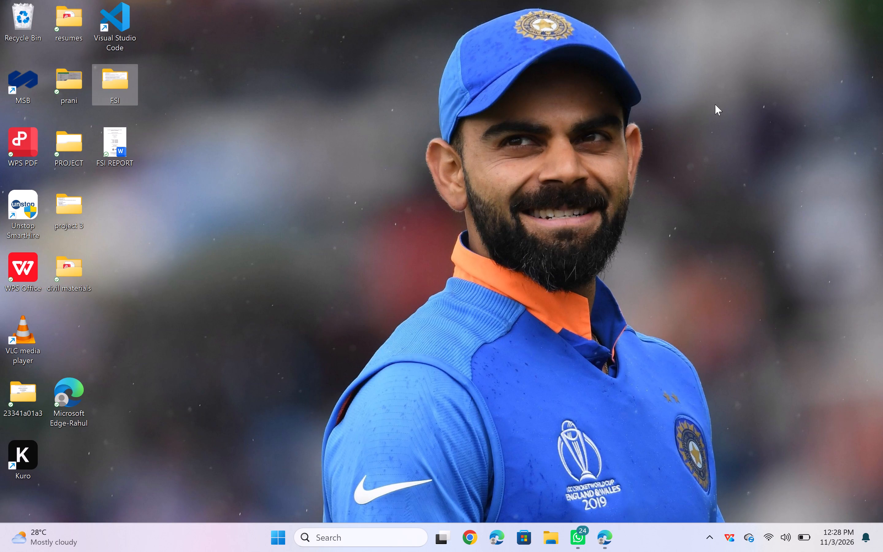
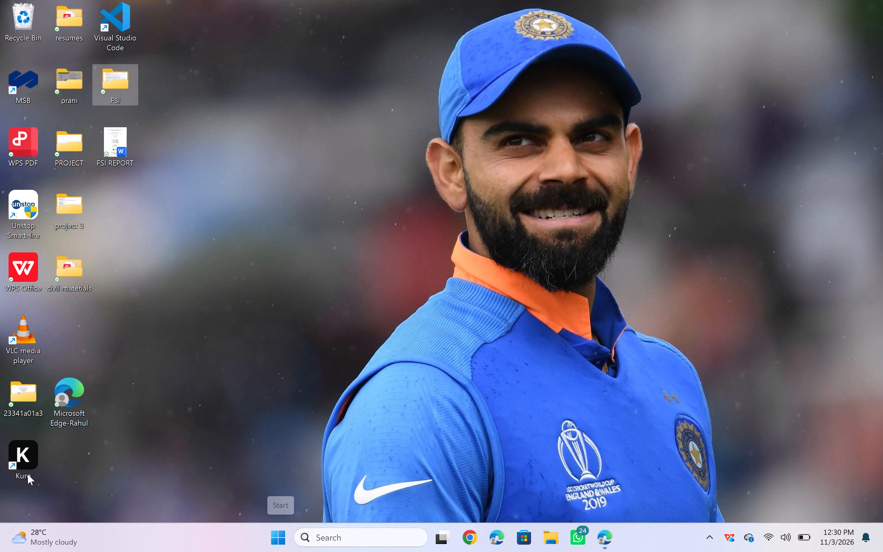
Launch the Kuro application from the desktop.
double_click(22, 463)
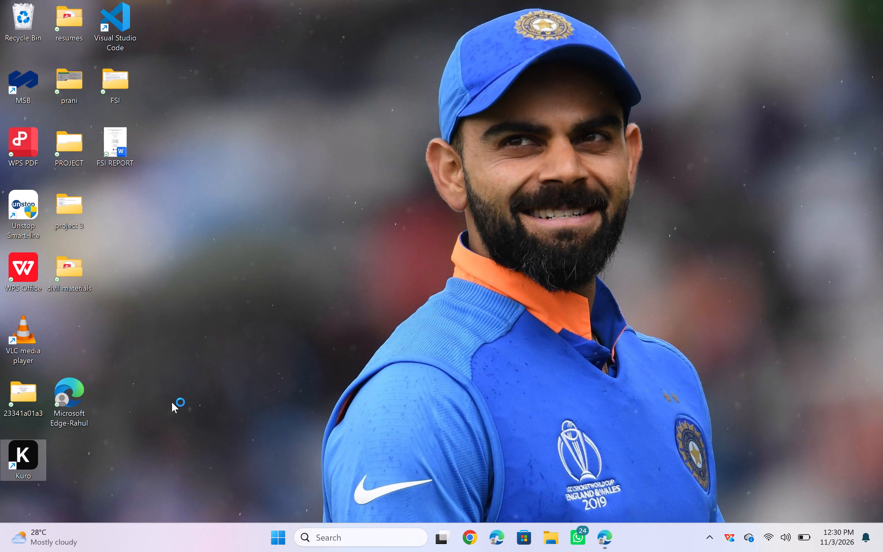
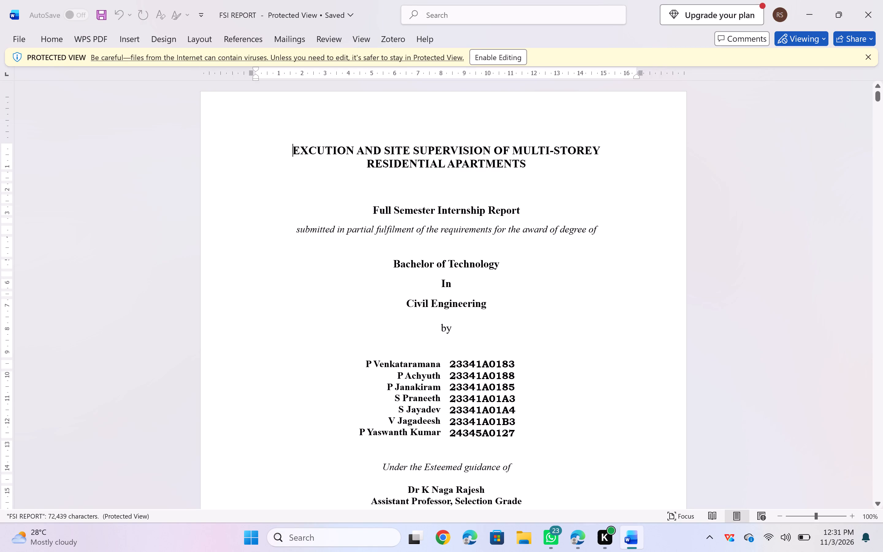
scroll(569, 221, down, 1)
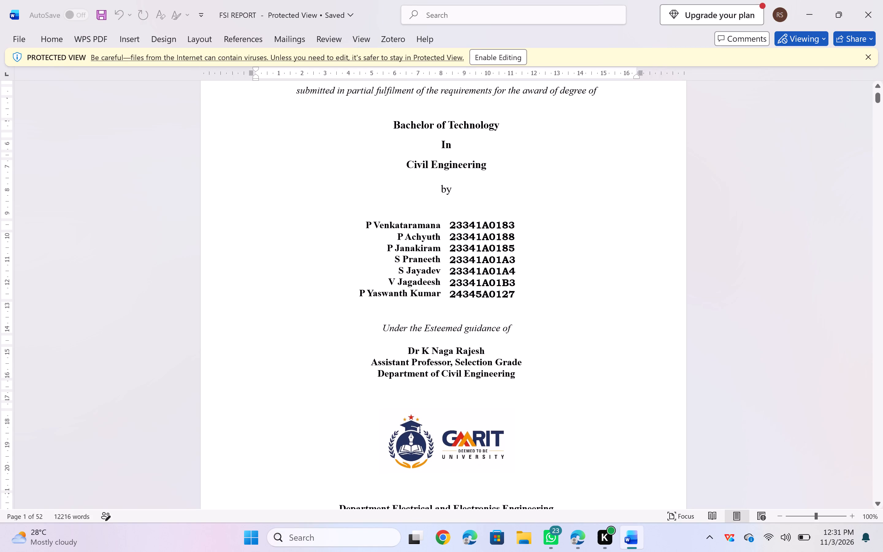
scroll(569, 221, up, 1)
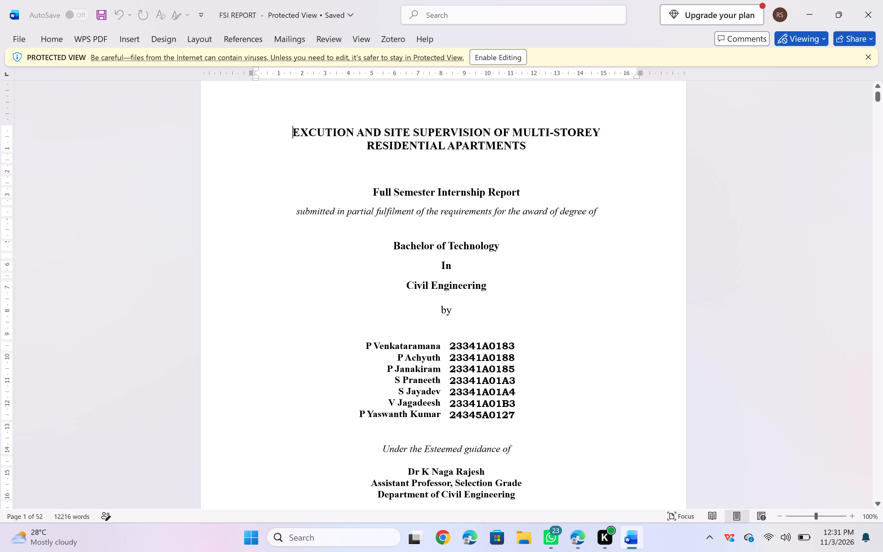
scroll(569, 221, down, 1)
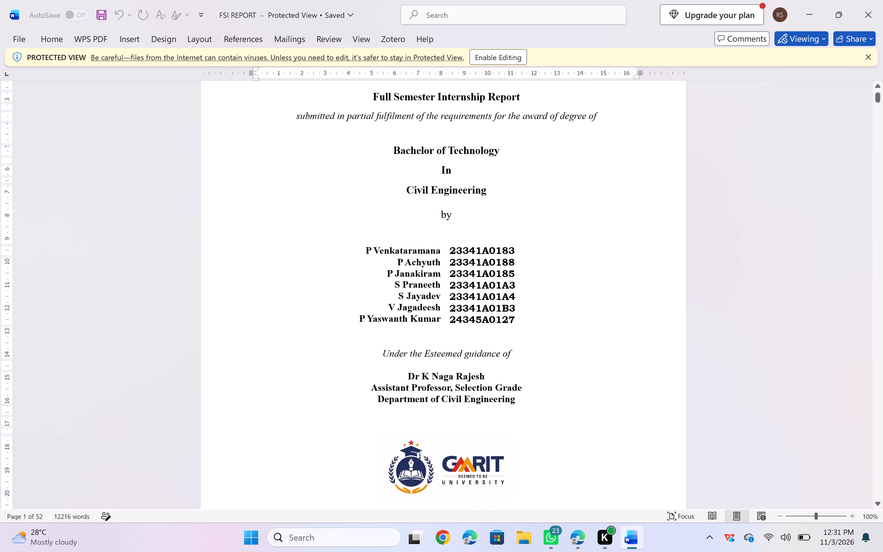
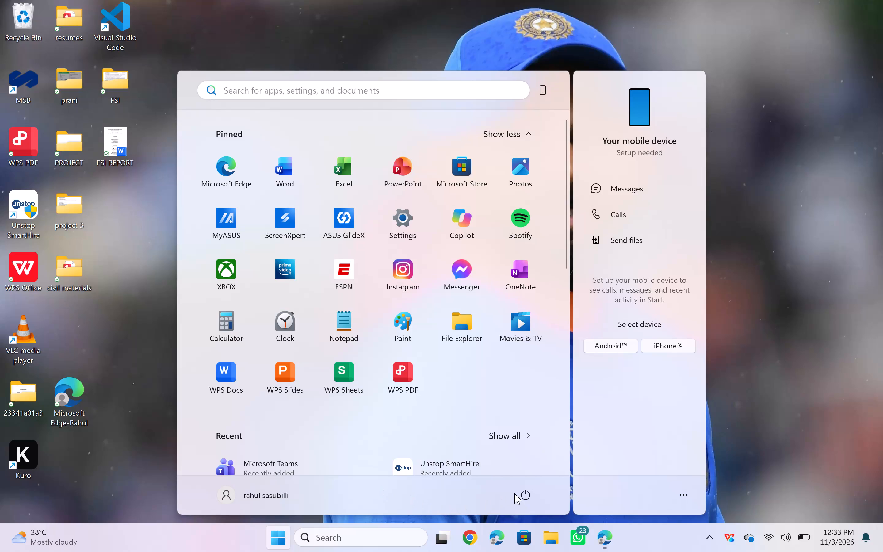
Shut down the computer.
click(520, 496)
click(528, 449)
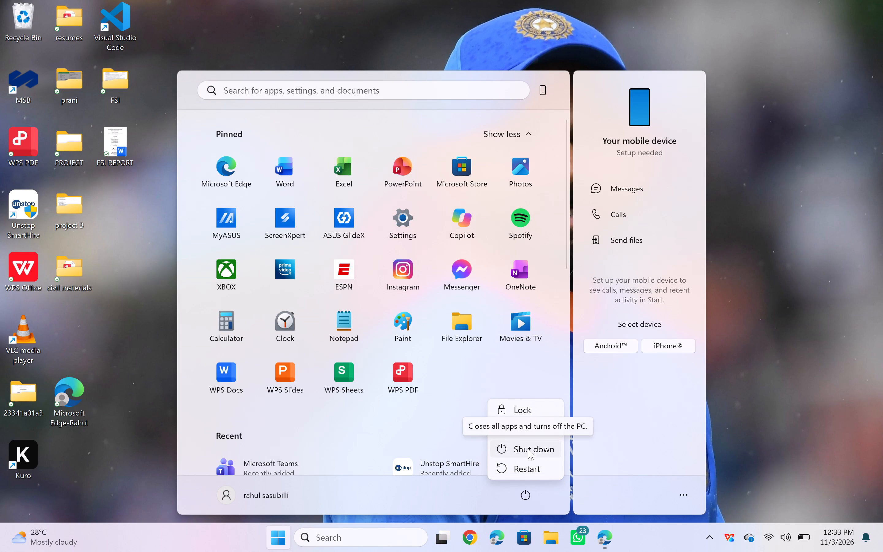